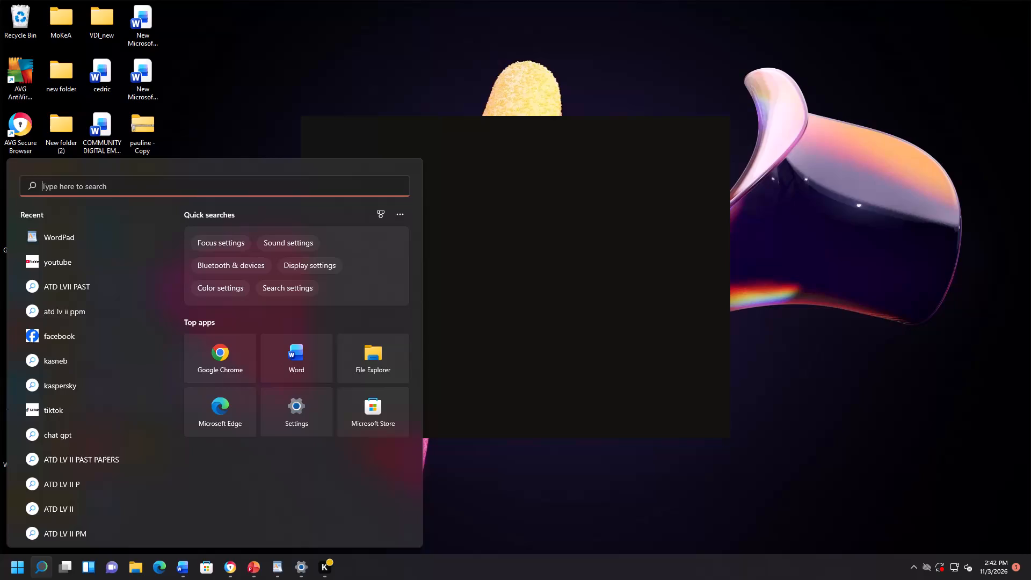
# Find PowerPoint through the Windows search and open the application.
pyautogui.press('p')
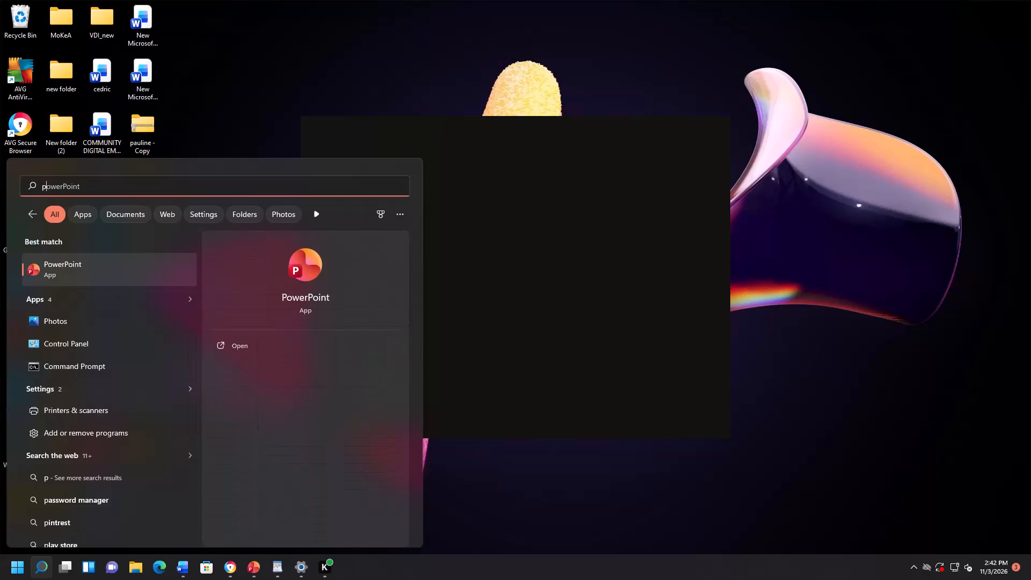
pyautogui.press('0')
pyautogui.write('wer')
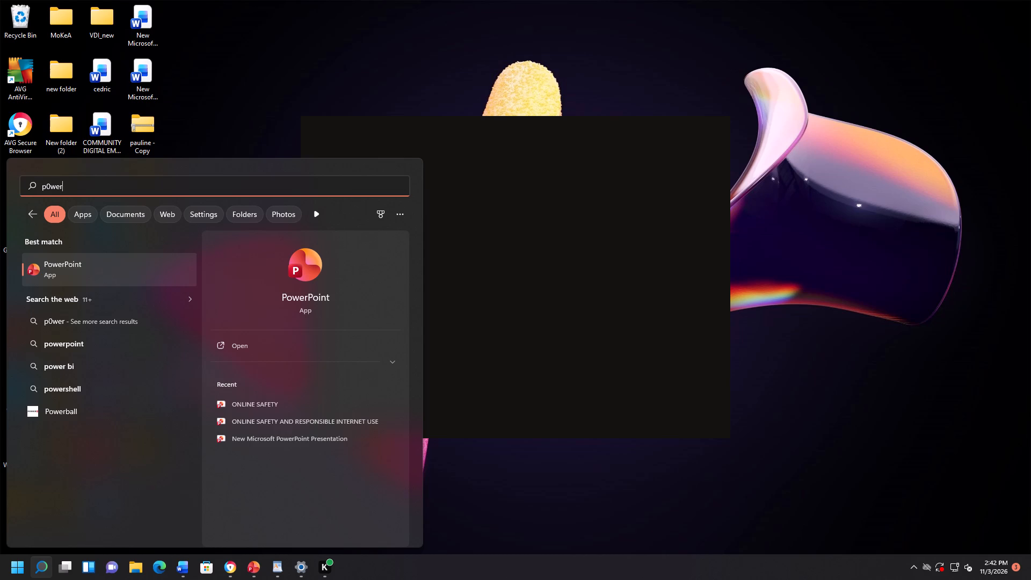
pyautogui.click(244, 350)
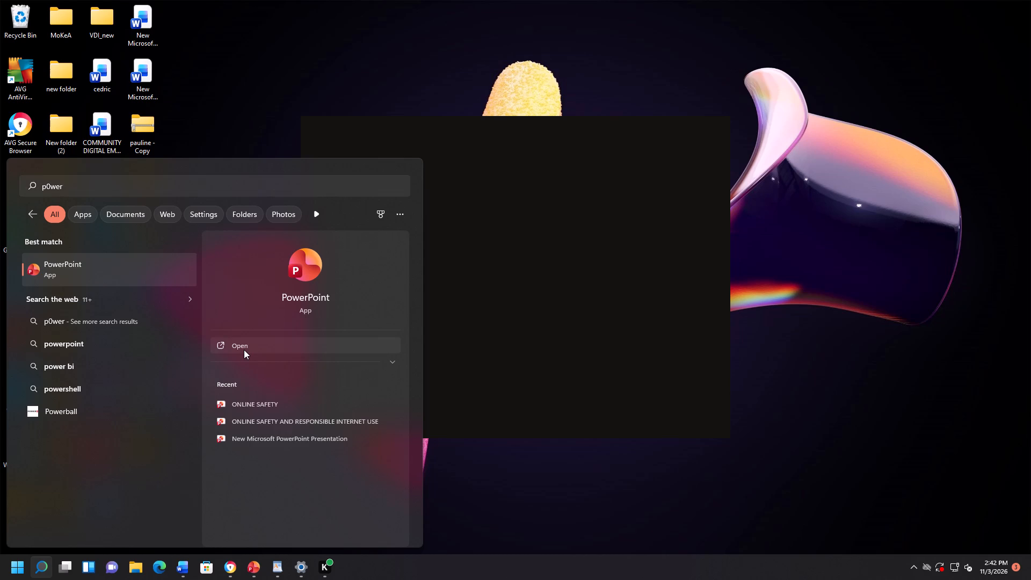
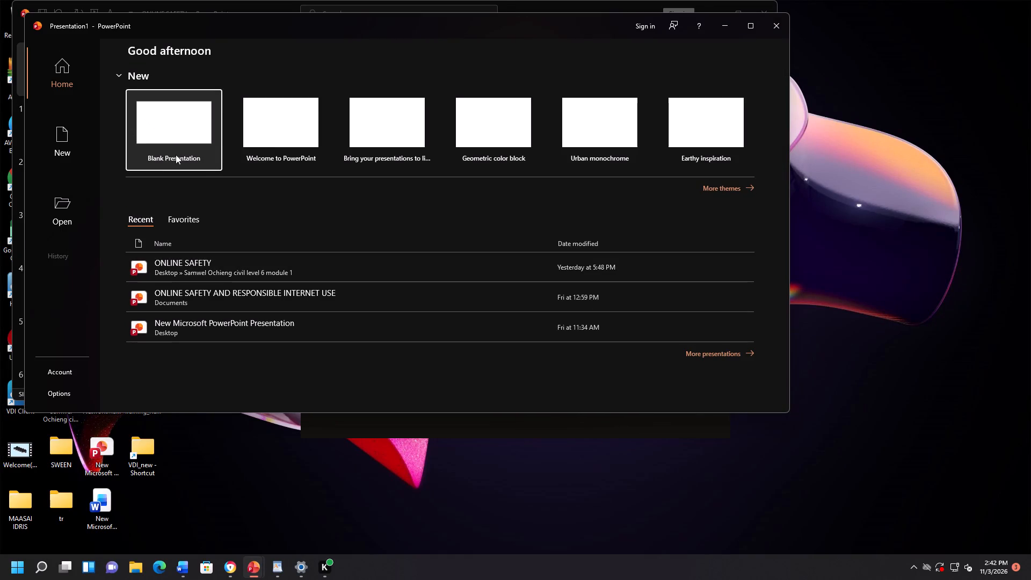
# Create a new blank presentation.
pyautogui.click(55, 143)
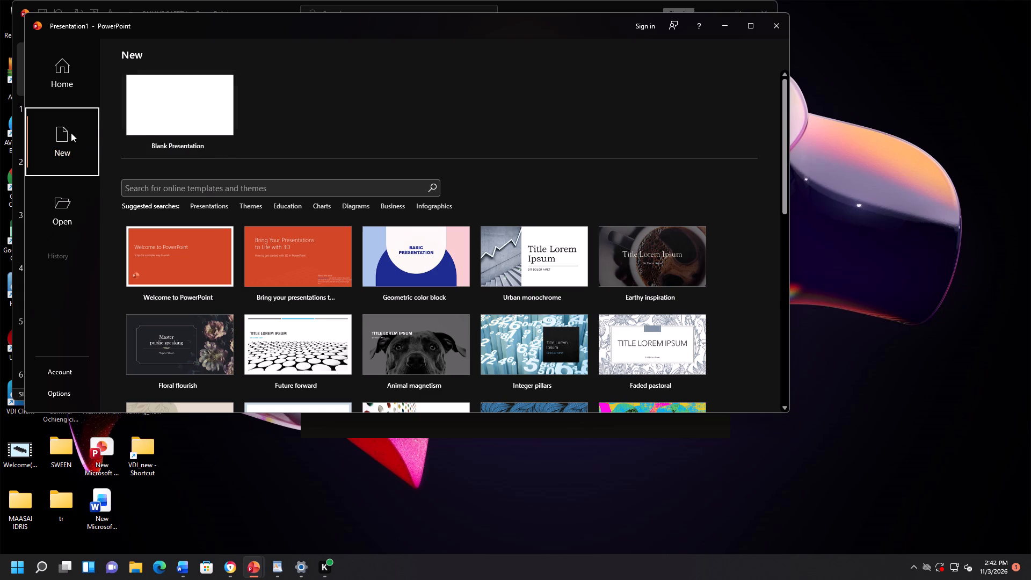
pyautogui.click(170, 115)
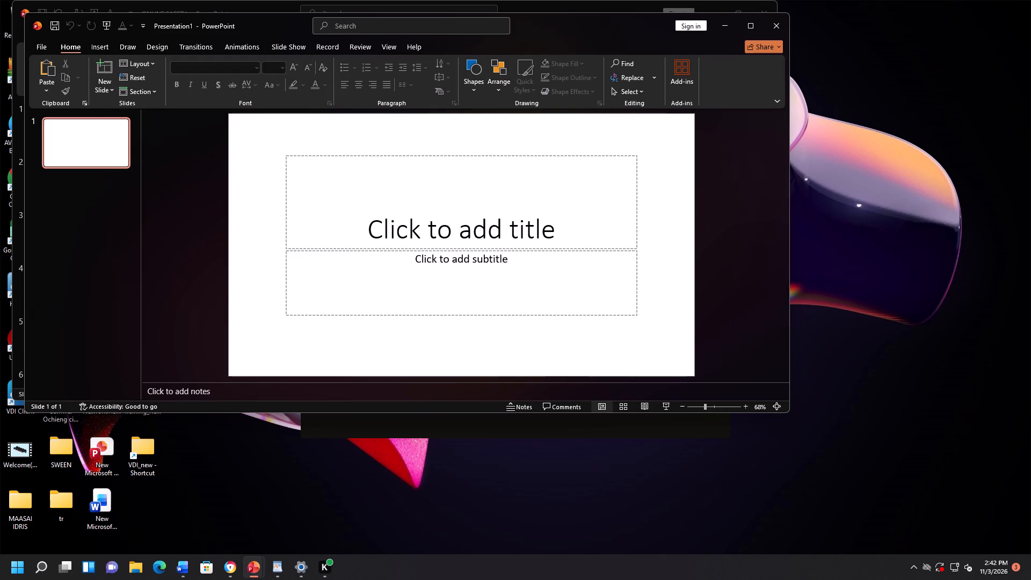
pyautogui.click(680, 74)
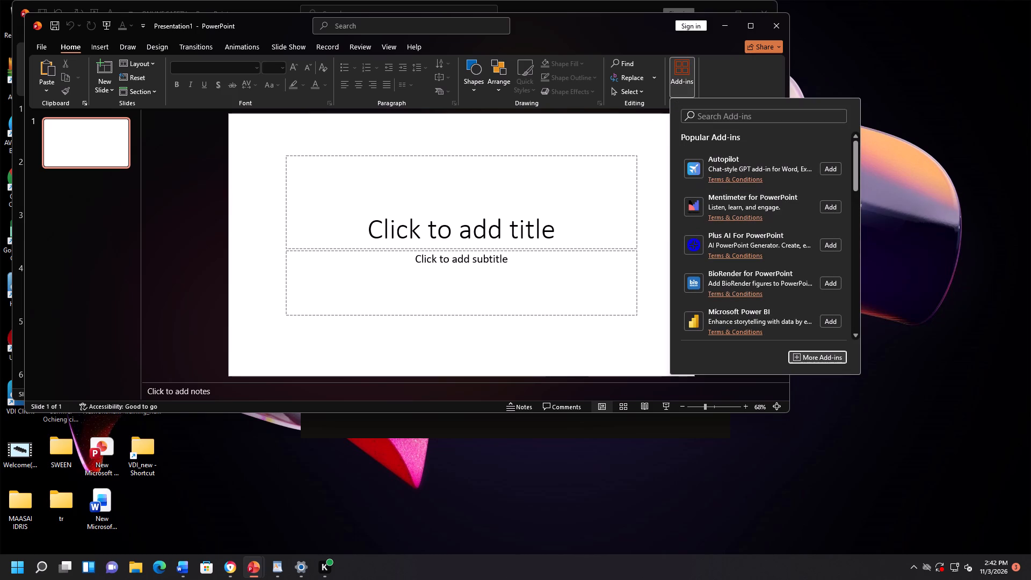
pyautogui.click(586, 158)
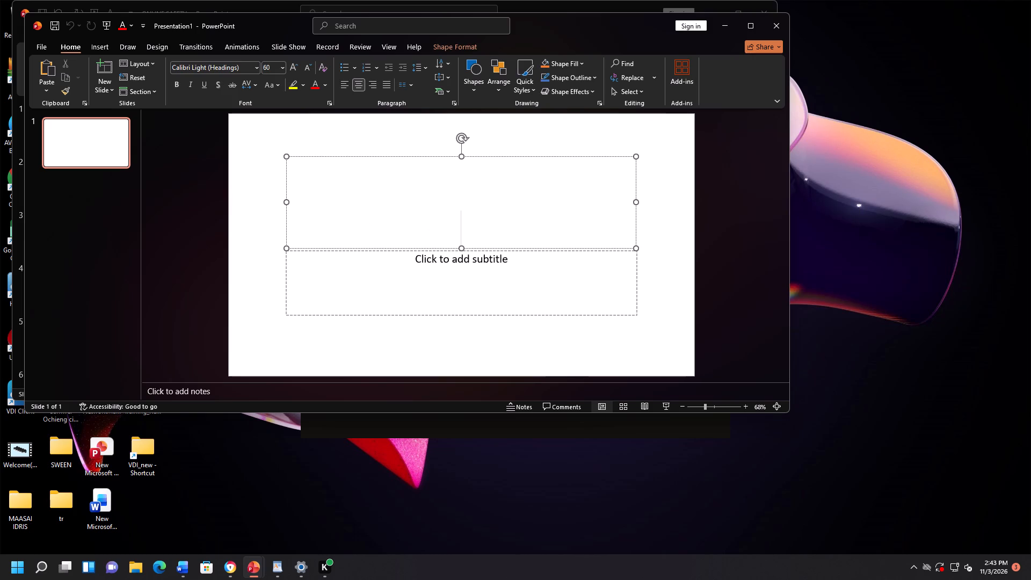
# Narrow the title placeholder from its right side to about half its width and extend its top edge towards the slide's top.
pyautogui.click(447, 179)
pyautogui.moveTo(638, 201); pyautogui.dragTo(514, 192)
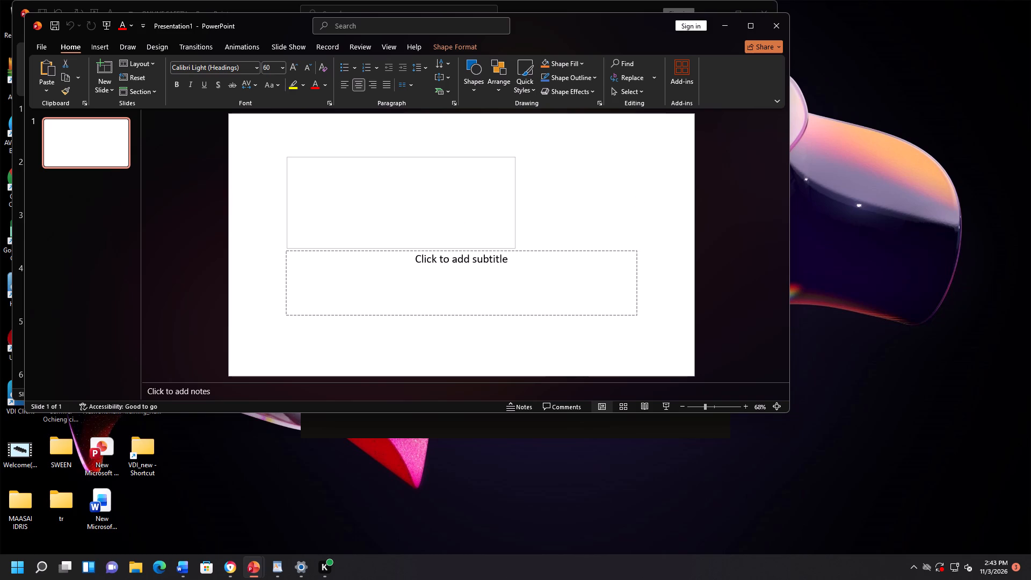
pyautogui.moveTo(514, 192); pyautogui.dragTo(455, 192)
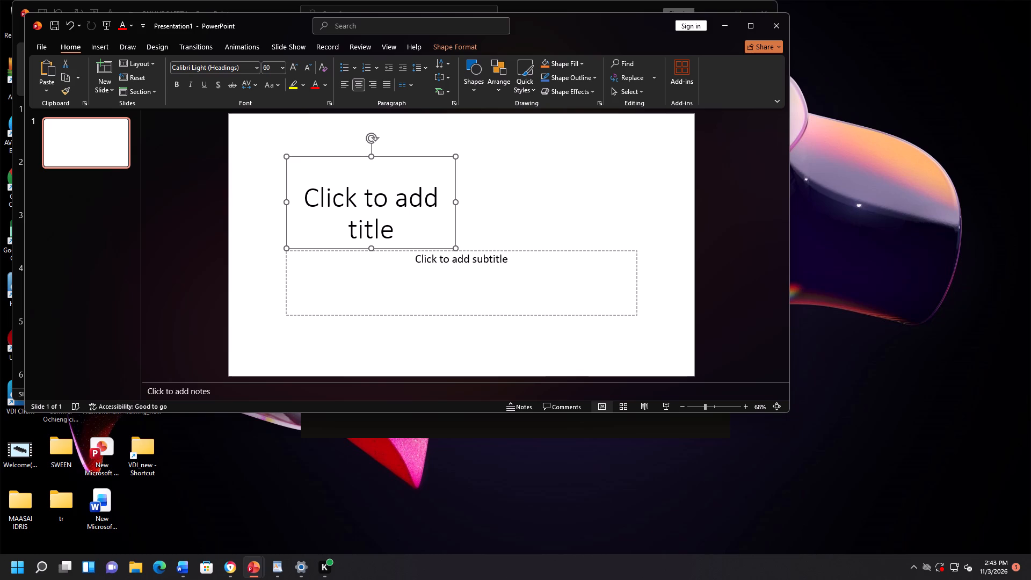
pyautogui.moveTo(370, 154); pyautogui.dragTo(367, 129)
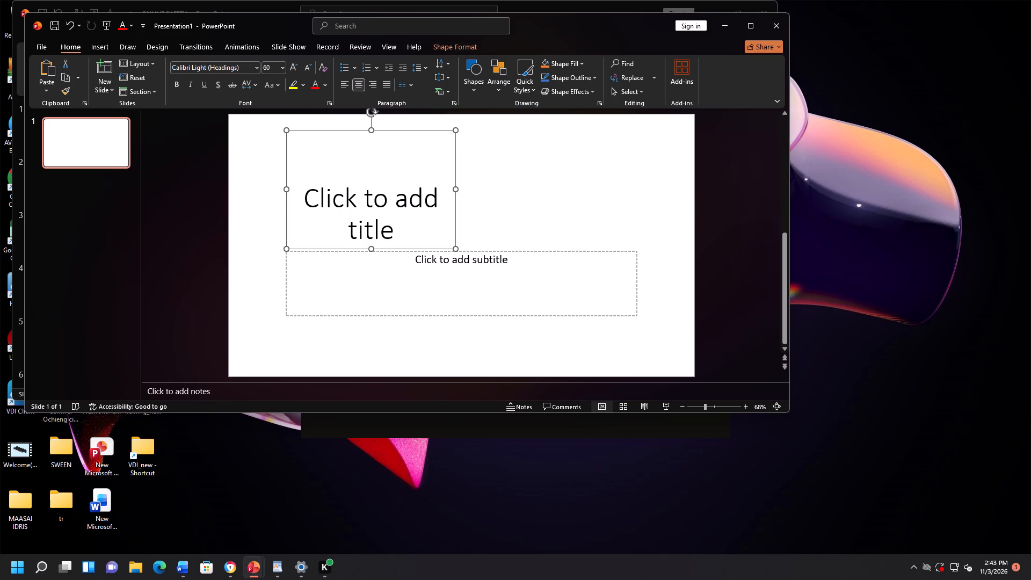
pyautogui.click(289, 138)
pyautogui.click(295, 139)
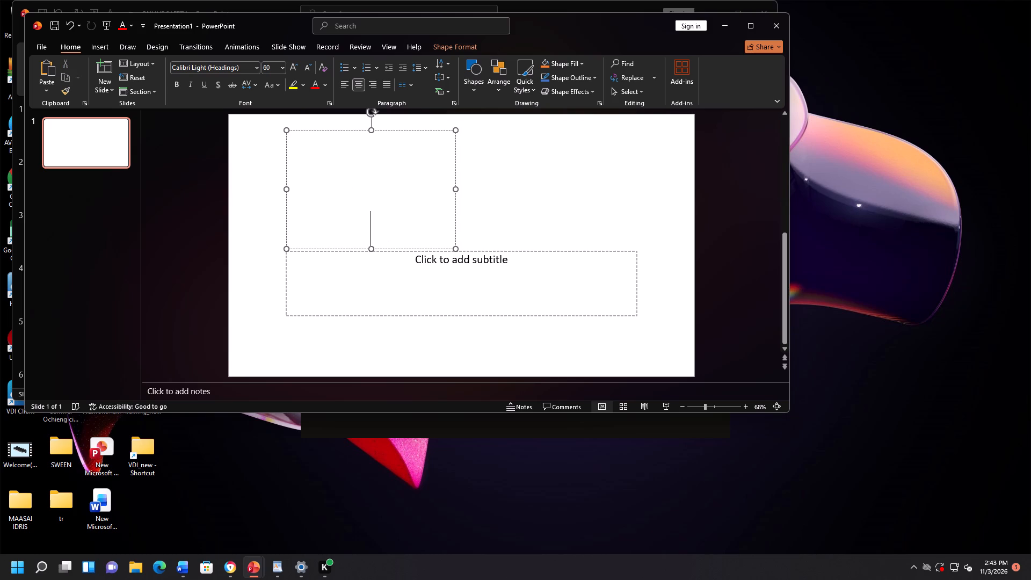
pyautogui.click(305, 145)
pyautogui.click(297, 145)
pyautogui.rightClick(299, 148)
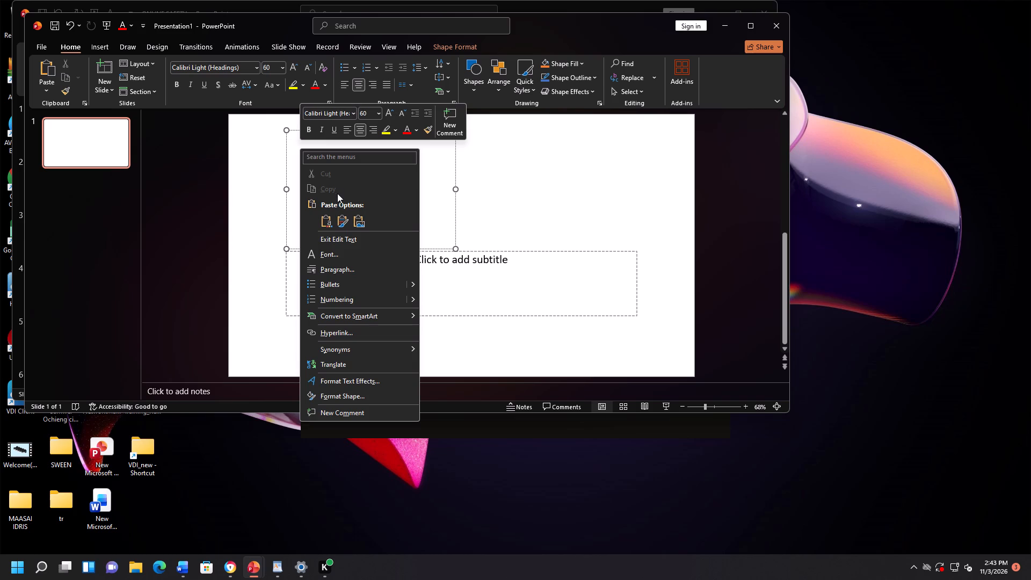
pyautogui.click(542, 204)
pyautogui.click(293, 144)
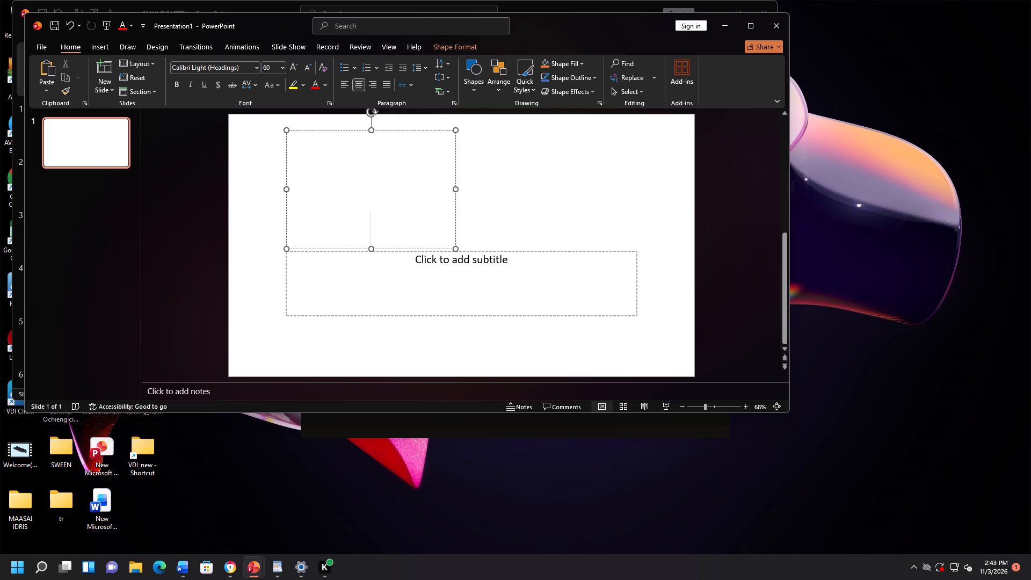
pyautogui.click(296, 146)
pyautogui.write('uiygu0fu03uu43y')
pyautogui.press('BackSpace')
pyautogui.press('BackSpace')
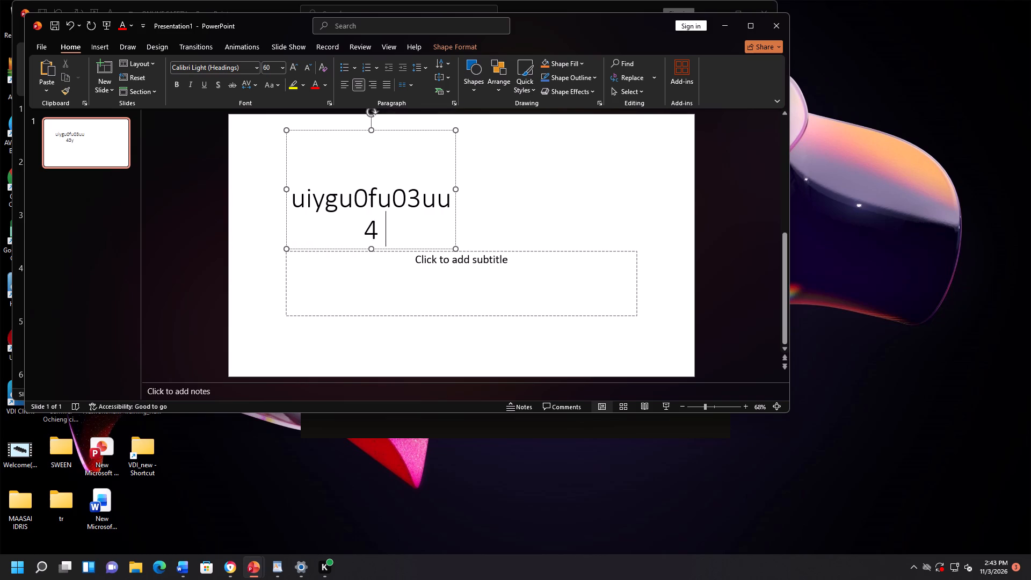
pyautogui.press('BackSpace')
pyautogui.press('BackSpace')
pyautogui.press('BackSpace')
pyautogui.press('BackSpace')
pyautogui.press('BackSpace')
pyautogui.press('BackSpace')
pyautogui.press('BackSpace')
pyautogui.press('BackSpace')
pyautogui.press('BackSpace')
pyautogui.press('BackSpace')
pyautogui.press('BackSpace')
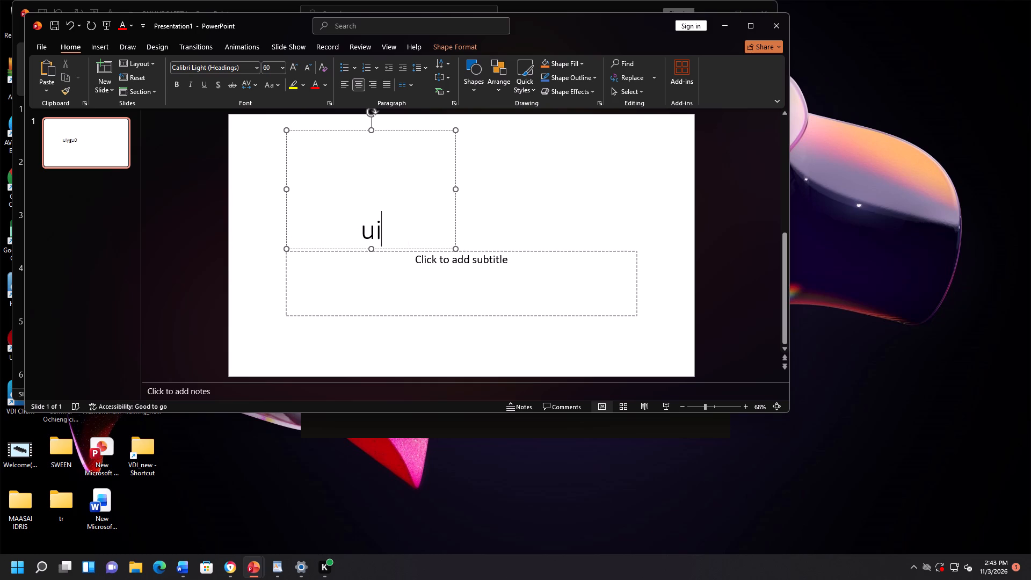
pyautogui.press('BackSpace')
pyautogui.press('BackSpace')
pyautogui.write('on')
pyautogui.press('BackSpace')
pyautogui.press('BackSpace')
# Enter "ONLINE SAFETY AND RESPONSIBLE INTERNET USE" as the title of the first slide.
pyautogui.write('ONLINE')
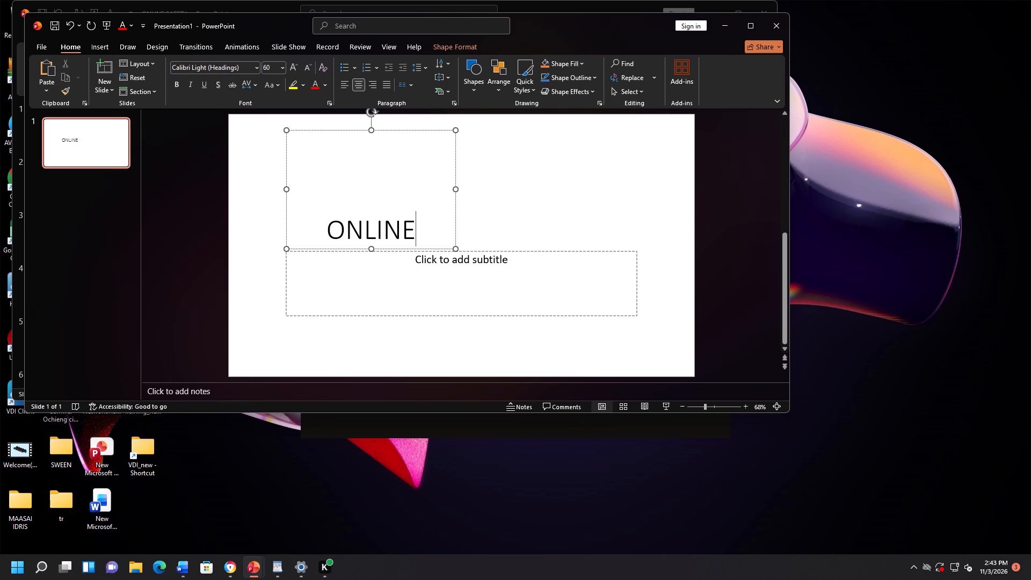
pyautogui.press('space')
pyautogui.write('SA')
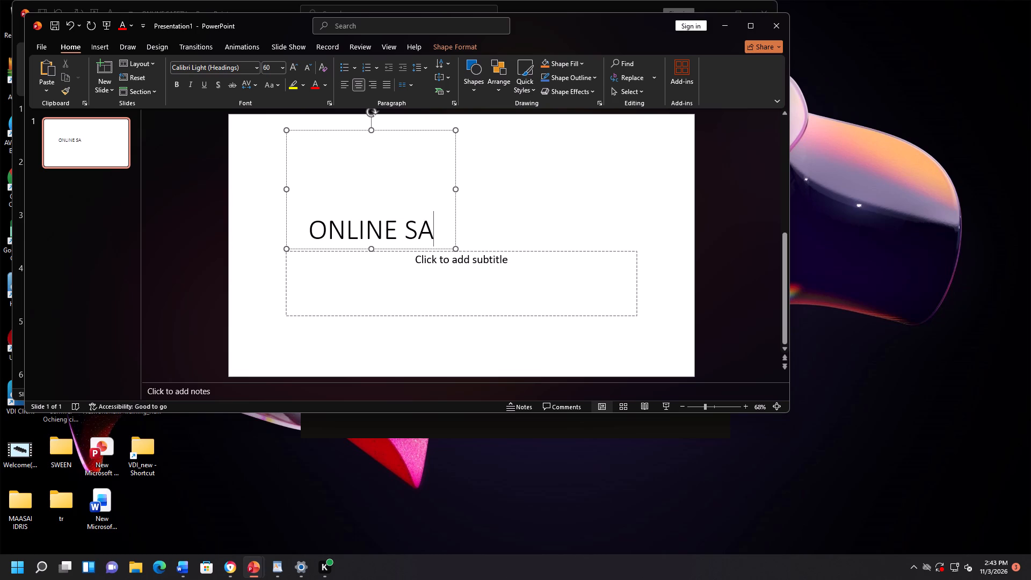
pyautogui.write('FETY')
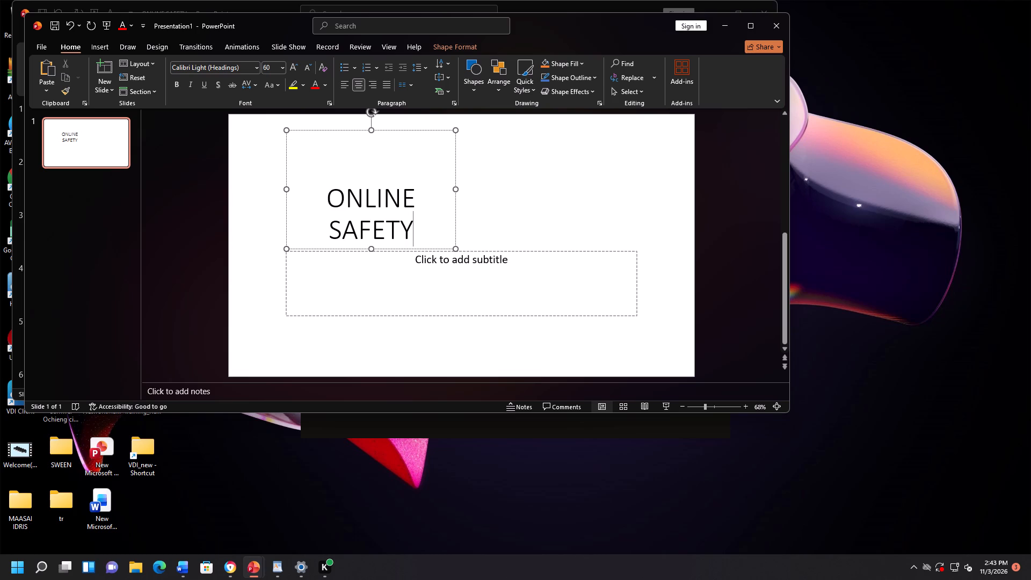
pyautogui.press('space')
pyautogui.write('AND')
pyautogui.press('space')
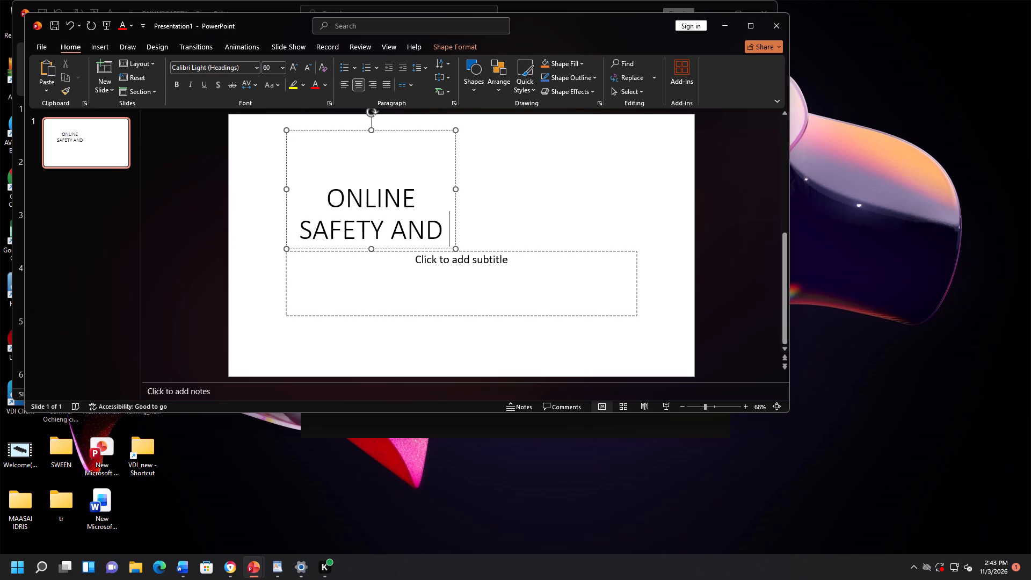
pyautogui.press('i')
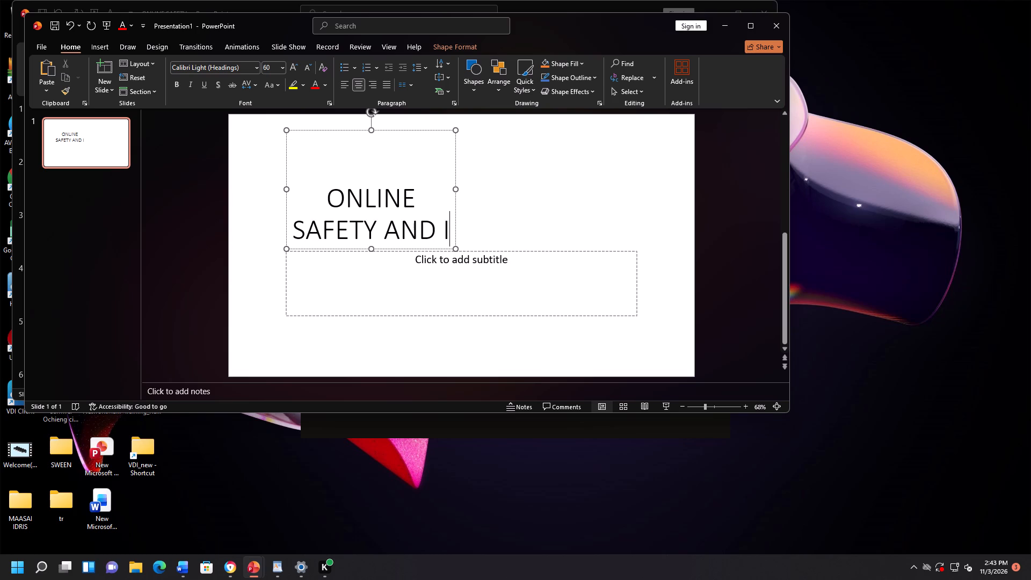
pyautogui.press('BackSpace')
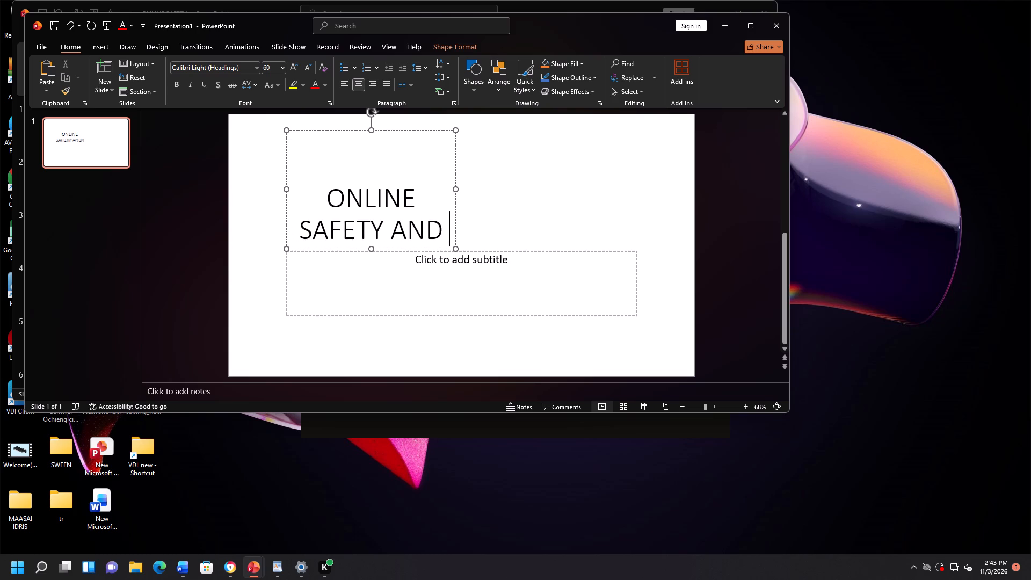
pyautogui.write('RE')
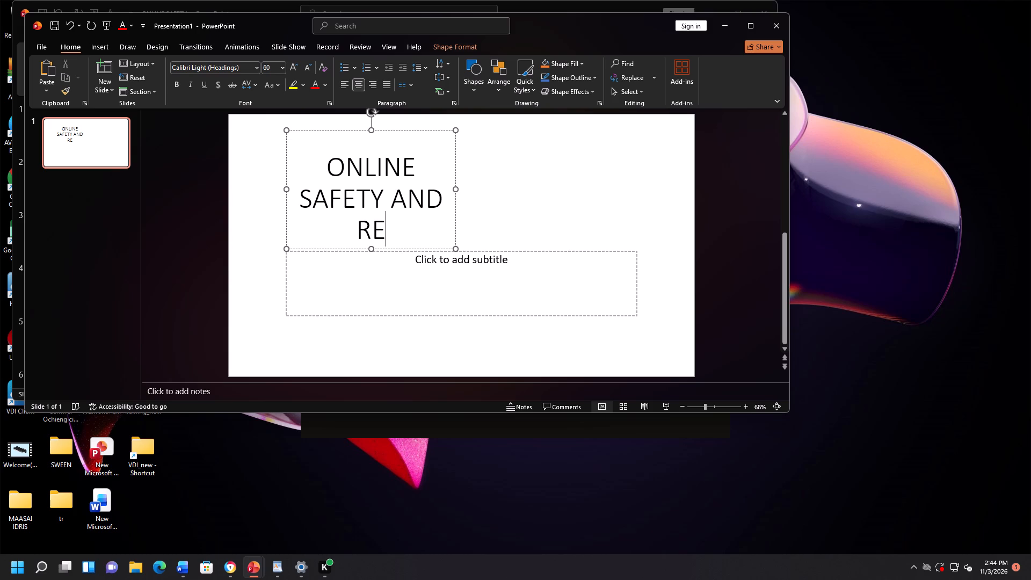
pyautogui.press('s')
pyautogui.write('PONSIB')
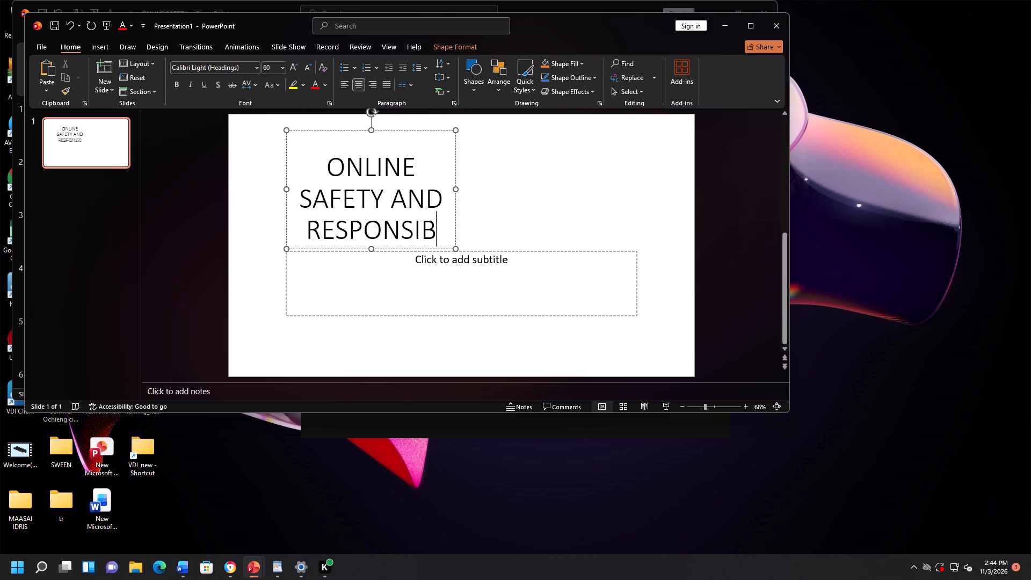
pyautogui.write('LE')
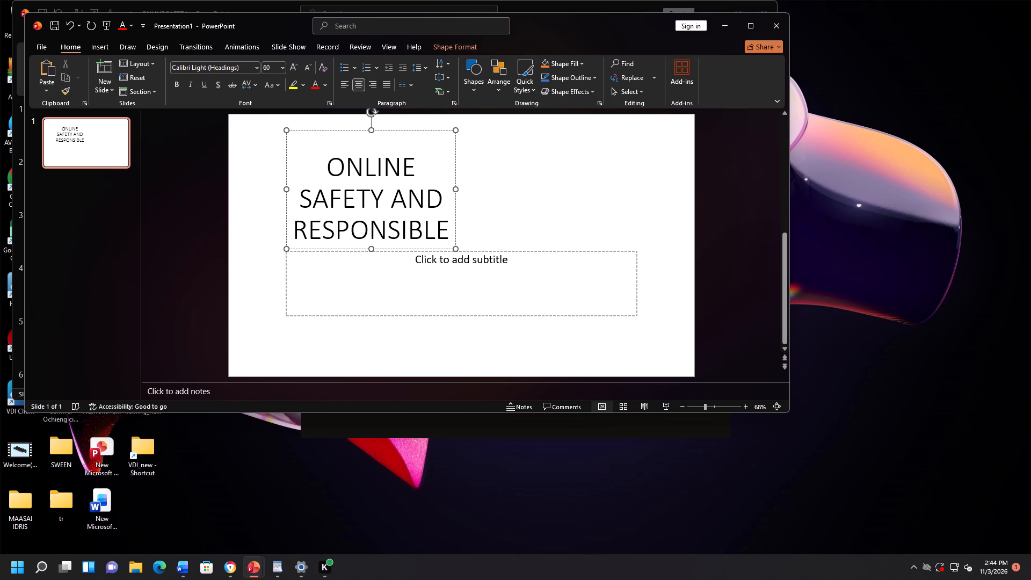
pyautogui.press('space')
pyautogui.write('IN')
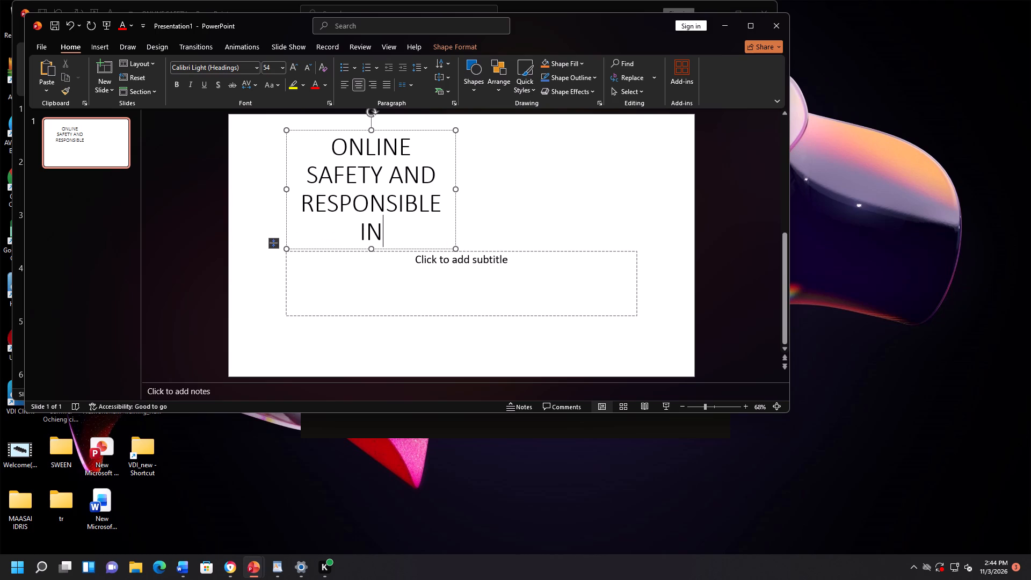
pyautogui.write('TERNET USE')
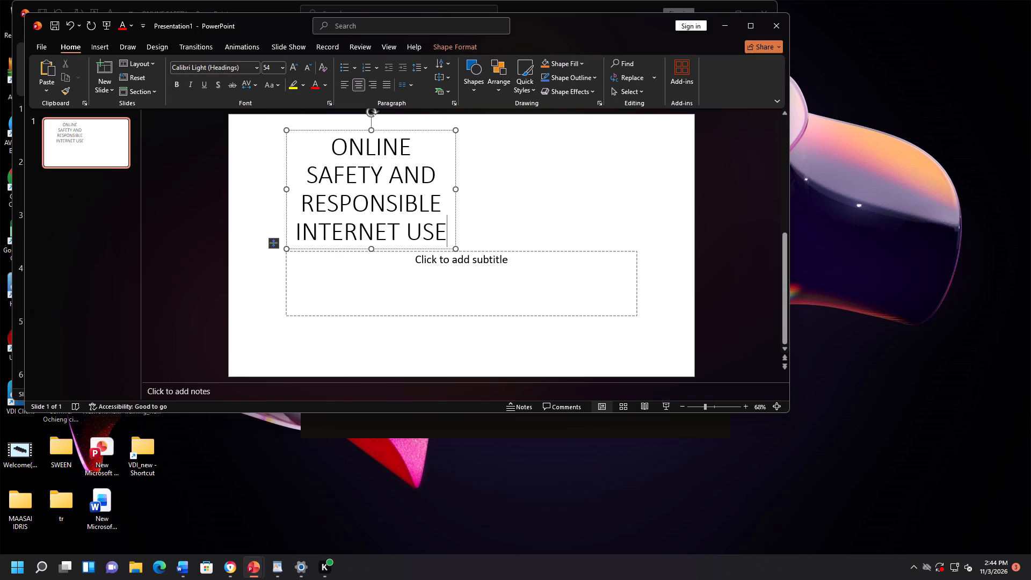
# Enter "Simple habitsto protect yourself, your information and" in the subtitle placeholder.
pyautogui.click(101, 46)
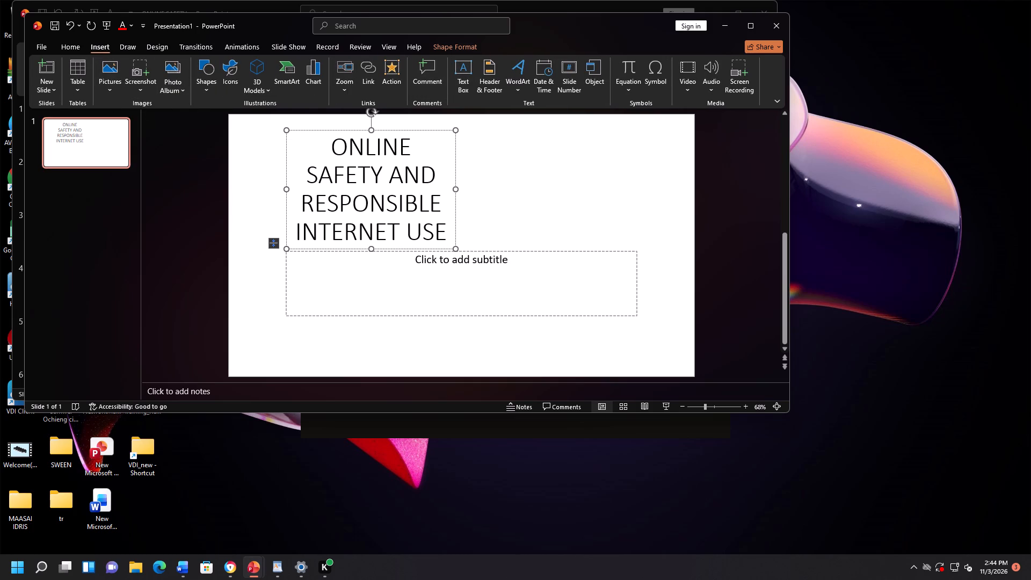
pyautogui.click(452, 262)
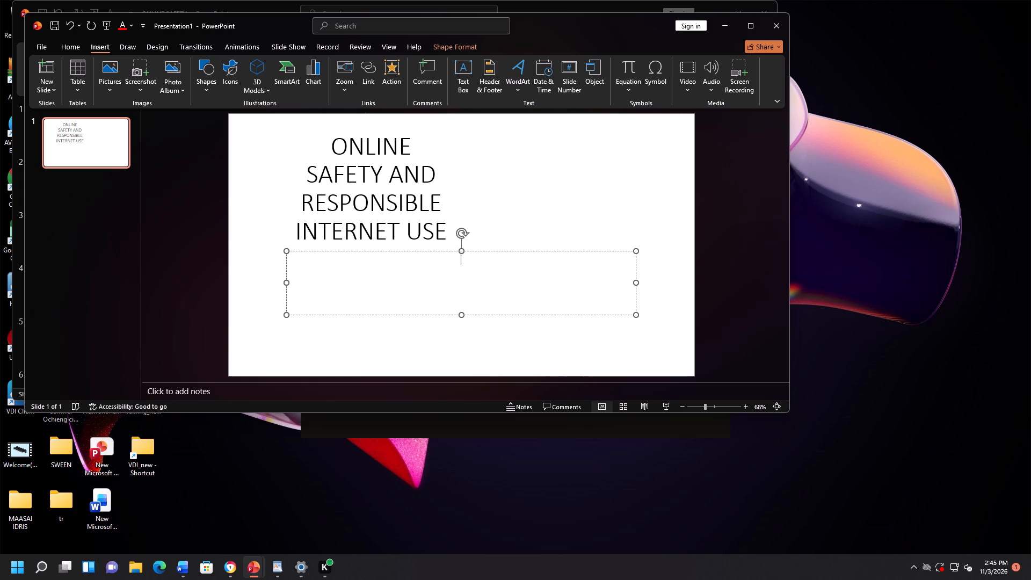
pyautogui.write('imple habits')
pyautogui.write('to p')
pyautogui.write('rotect')
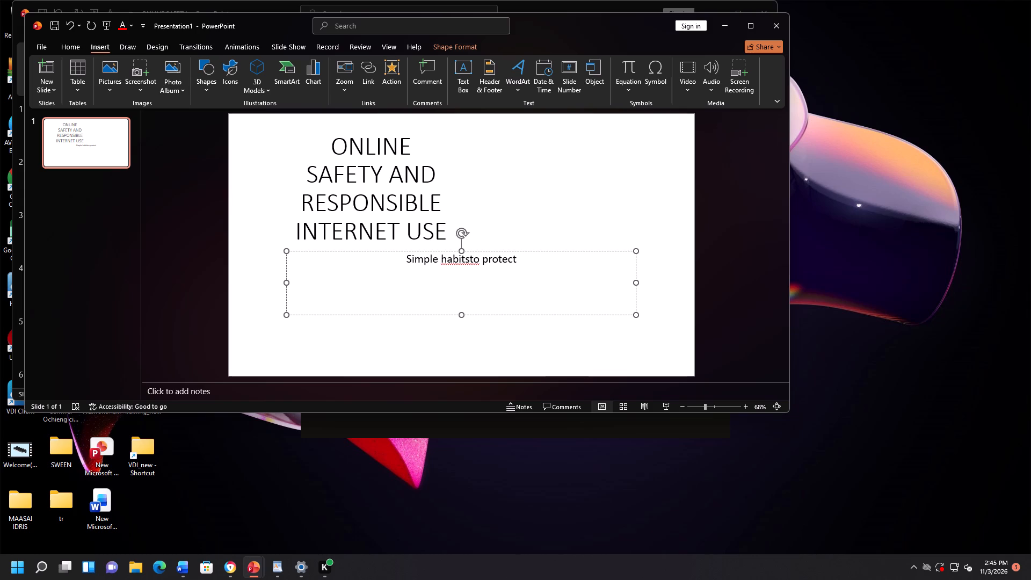
pyautogui.press('space')
pyautogui.write('y')
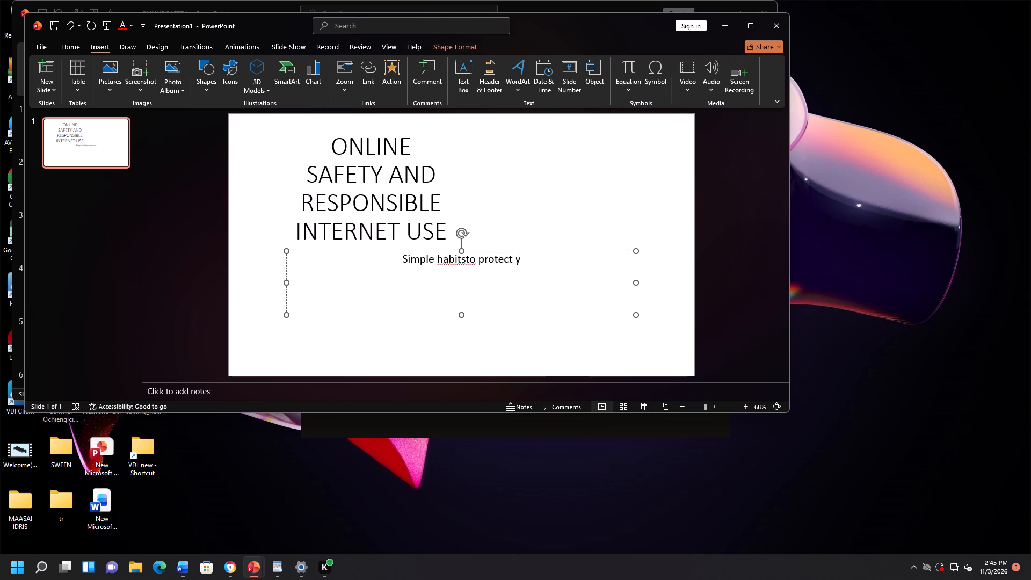
pyautogui.write('ourself')
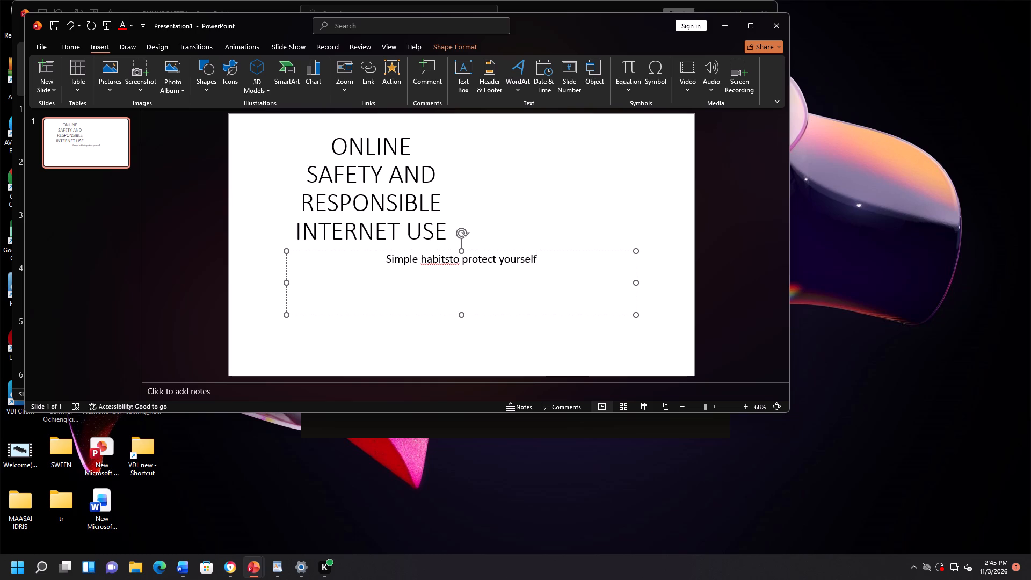
pyautogui.write(',')
pyautogui.press('space')
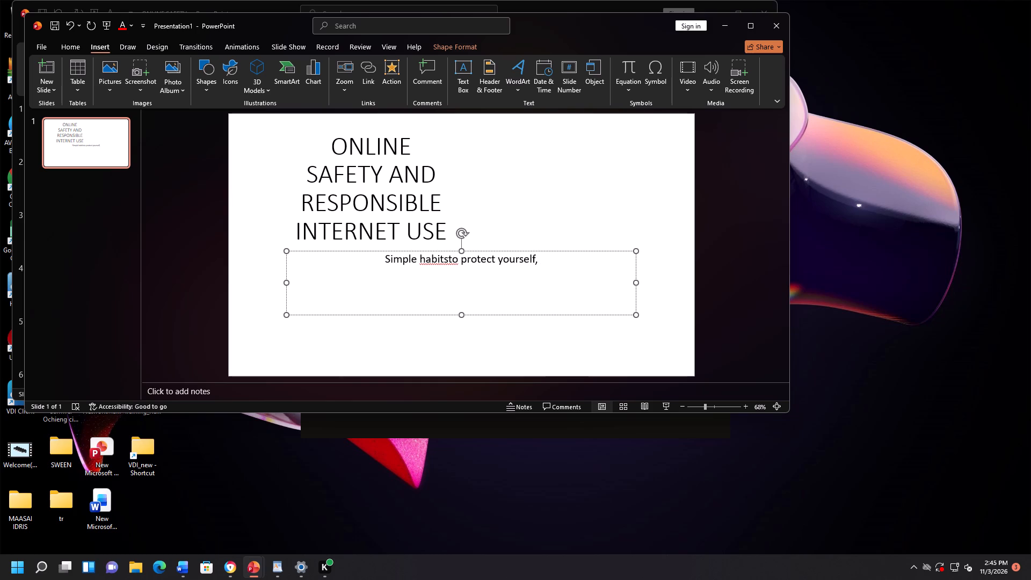
pyautogui.write('your information')
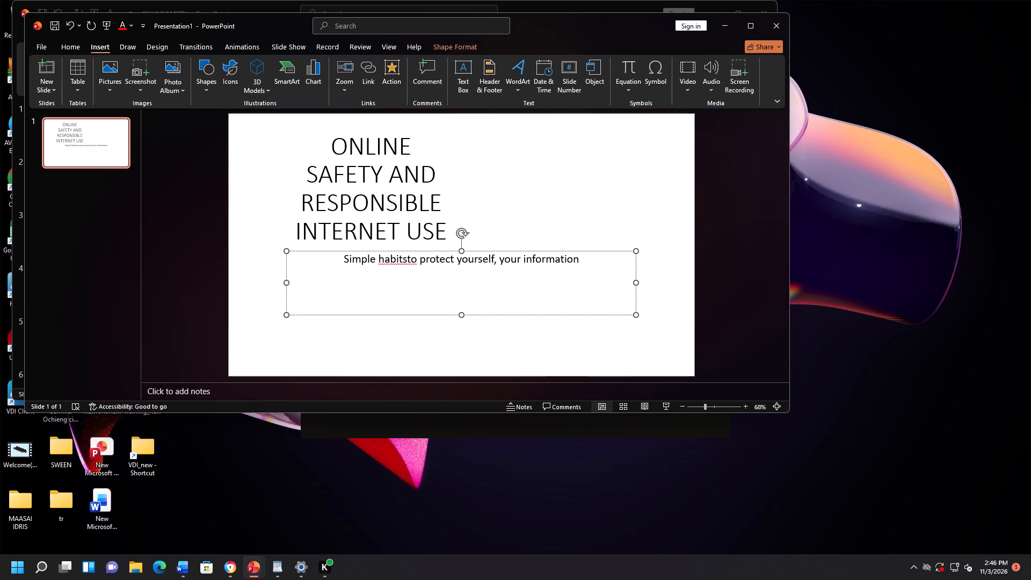
pyautogui.write('an')
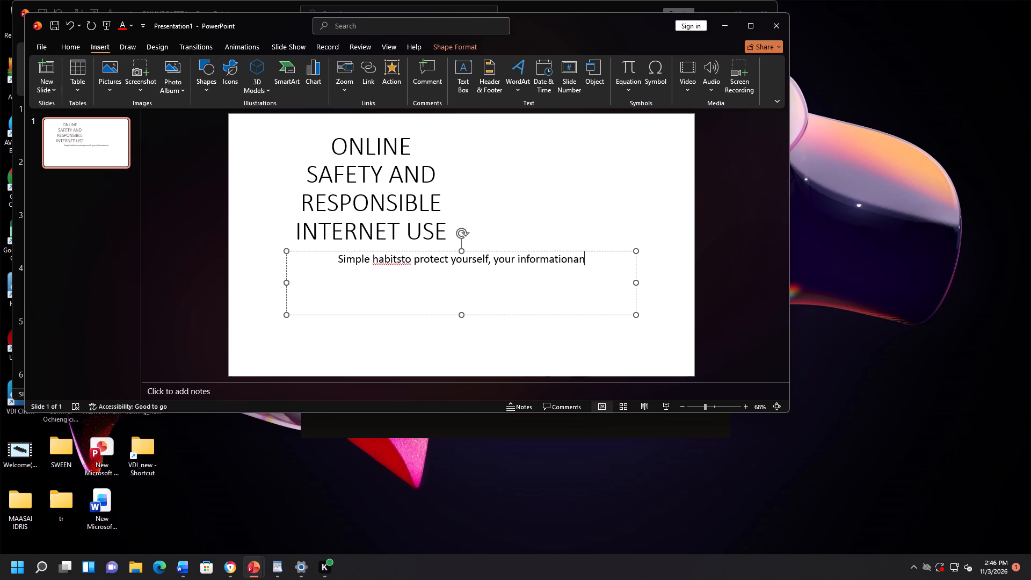
pyautogui.press('BackSpace')
pyautogui.press('BackSpace')
pyautogui.press('space')
pyautogui.write('and')
pyautogui.press('space')
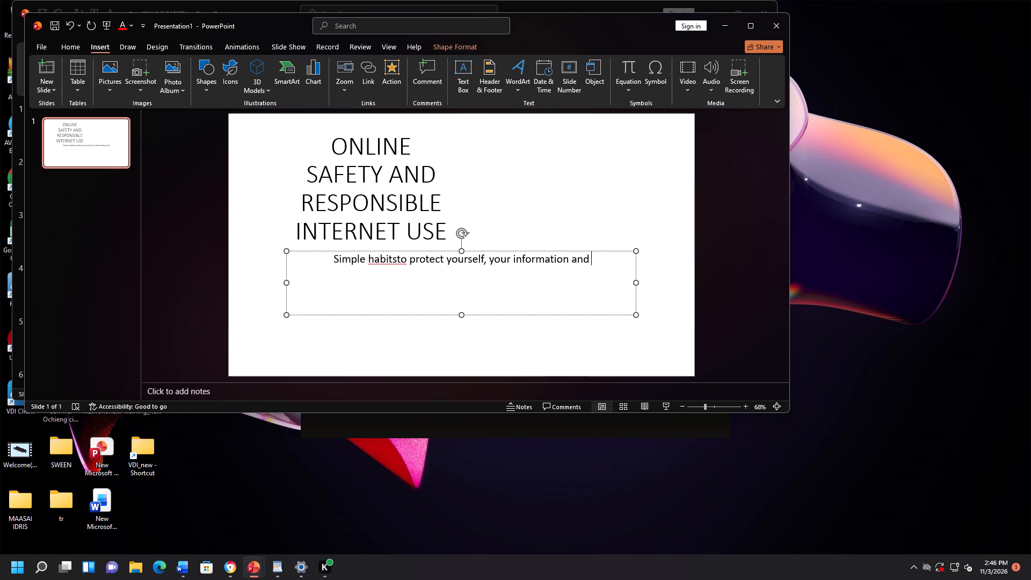
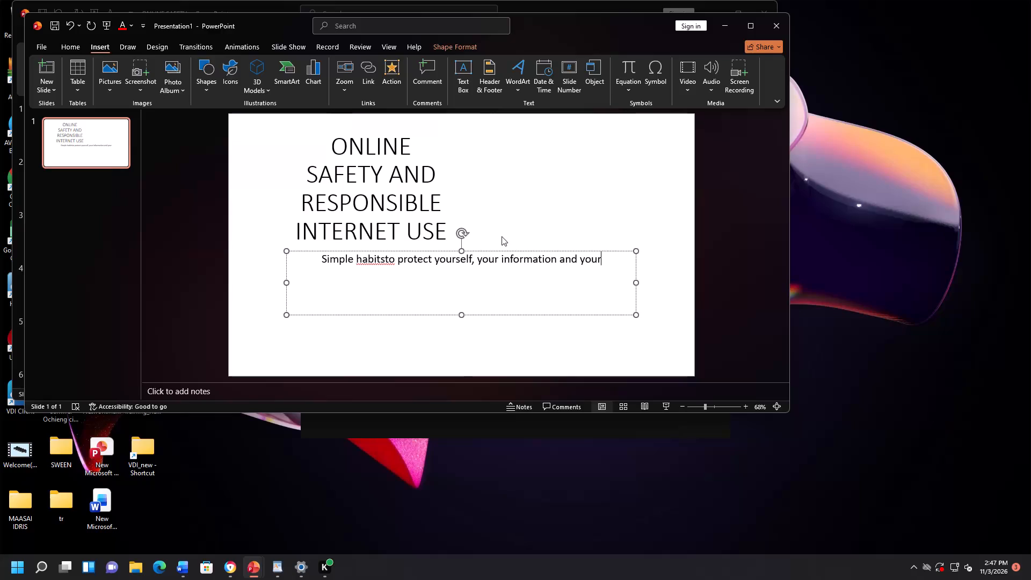
# Complete the subtitle by adding "community online" after "your information and your".
pyautogui.press('space')
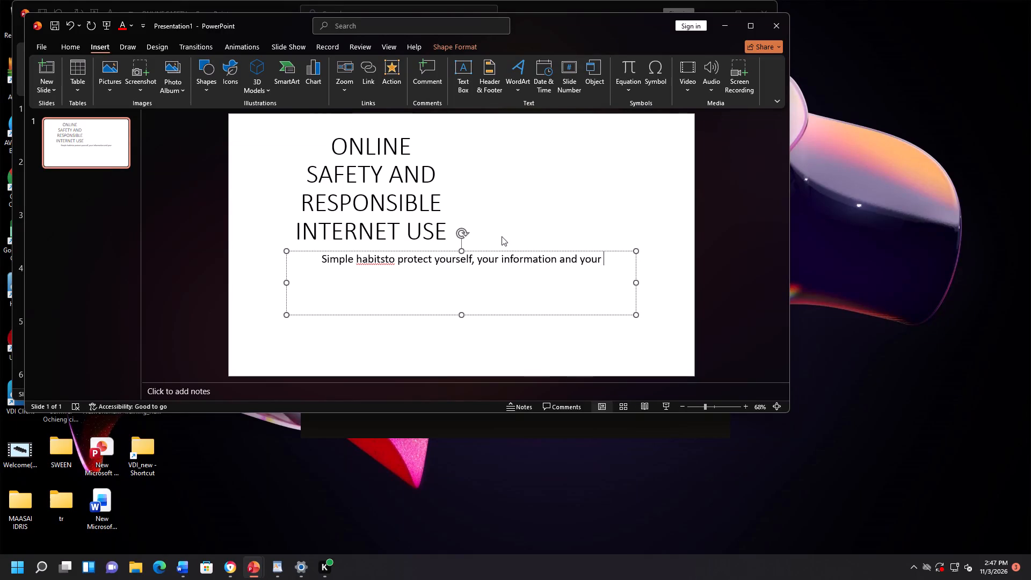
pyautogui.write('community online')
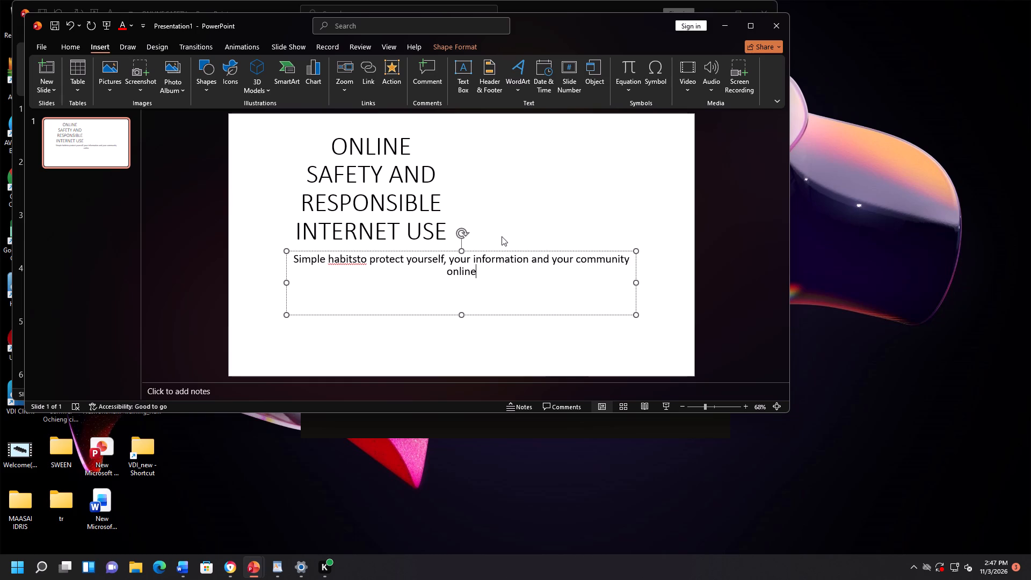
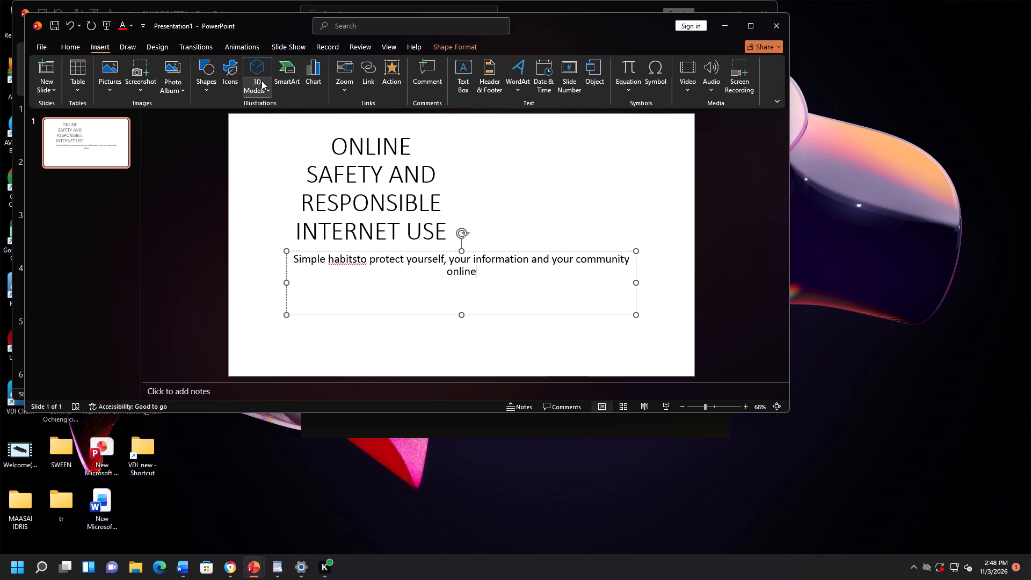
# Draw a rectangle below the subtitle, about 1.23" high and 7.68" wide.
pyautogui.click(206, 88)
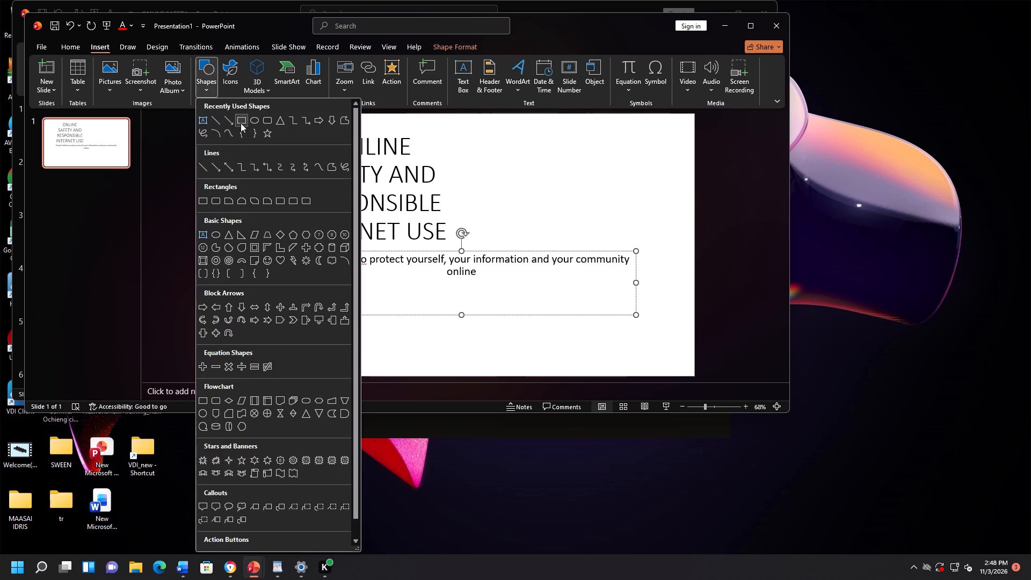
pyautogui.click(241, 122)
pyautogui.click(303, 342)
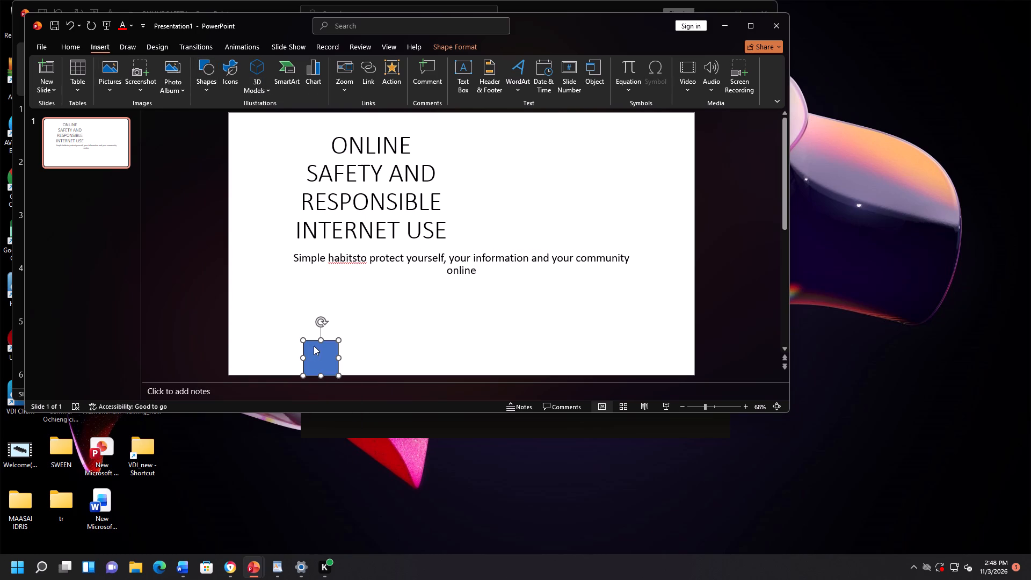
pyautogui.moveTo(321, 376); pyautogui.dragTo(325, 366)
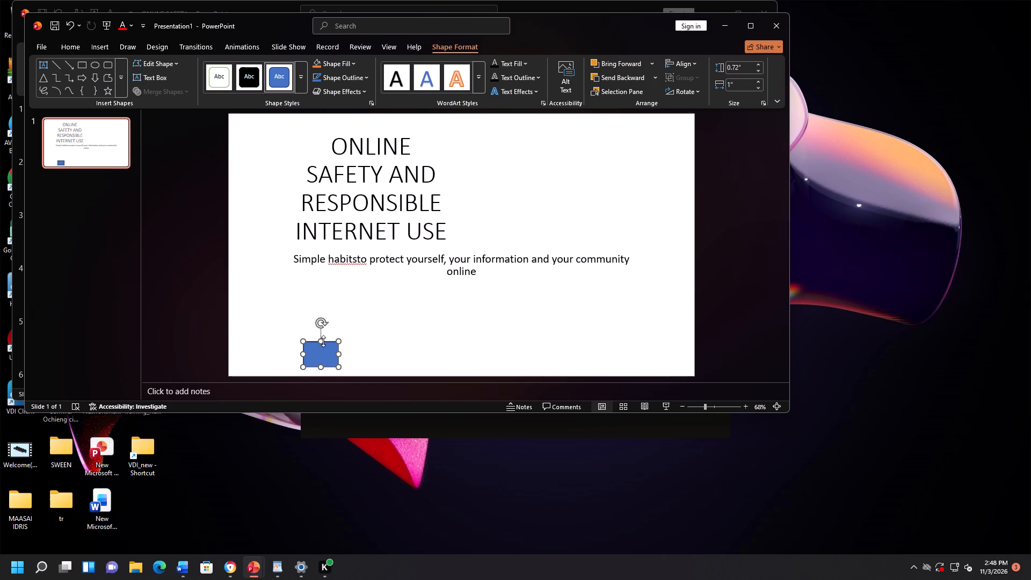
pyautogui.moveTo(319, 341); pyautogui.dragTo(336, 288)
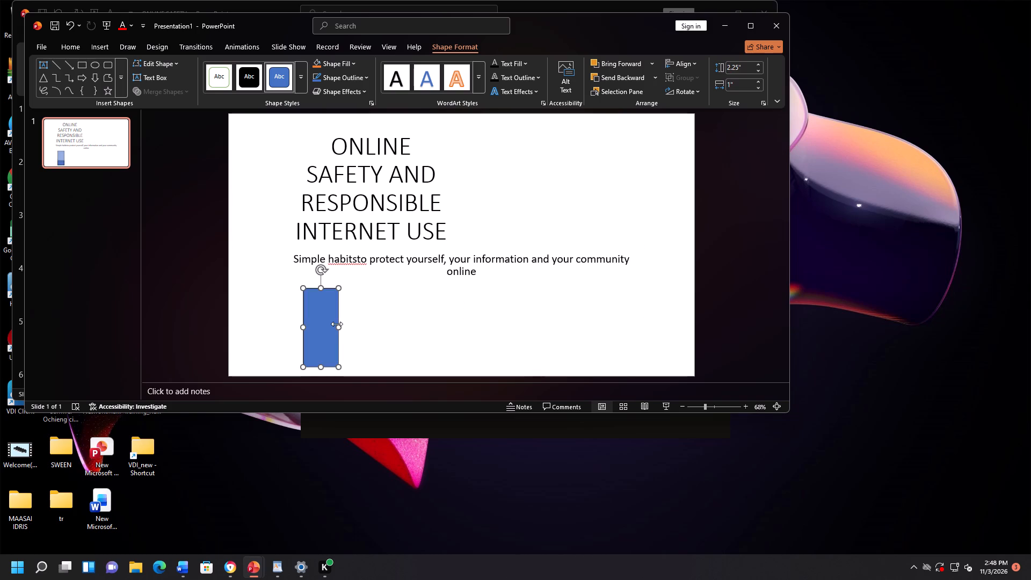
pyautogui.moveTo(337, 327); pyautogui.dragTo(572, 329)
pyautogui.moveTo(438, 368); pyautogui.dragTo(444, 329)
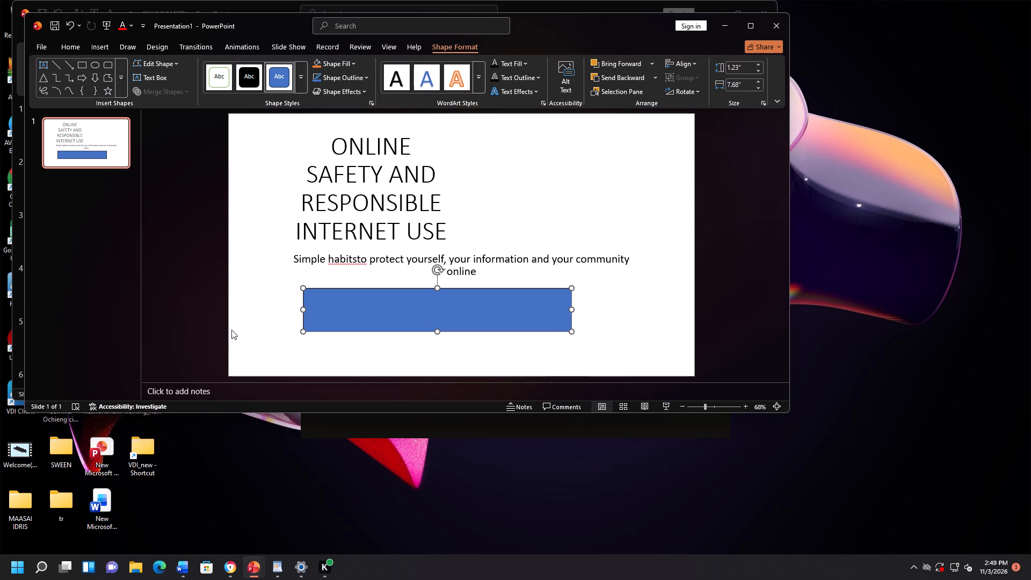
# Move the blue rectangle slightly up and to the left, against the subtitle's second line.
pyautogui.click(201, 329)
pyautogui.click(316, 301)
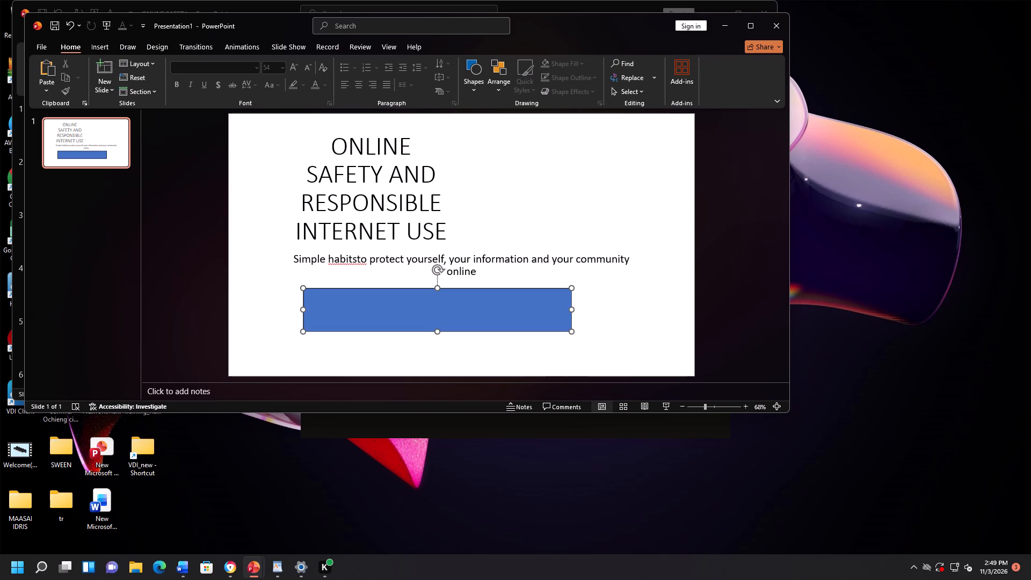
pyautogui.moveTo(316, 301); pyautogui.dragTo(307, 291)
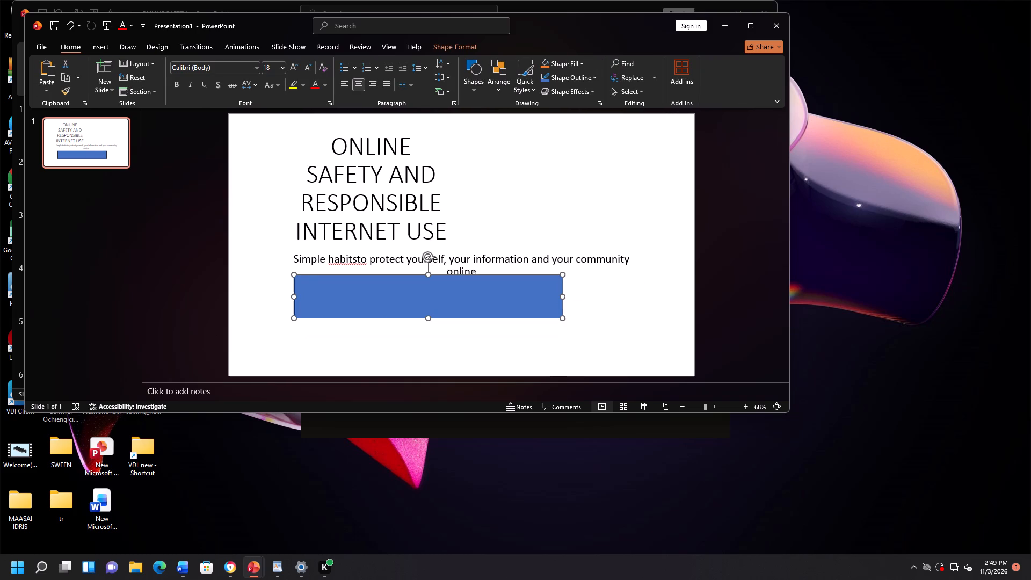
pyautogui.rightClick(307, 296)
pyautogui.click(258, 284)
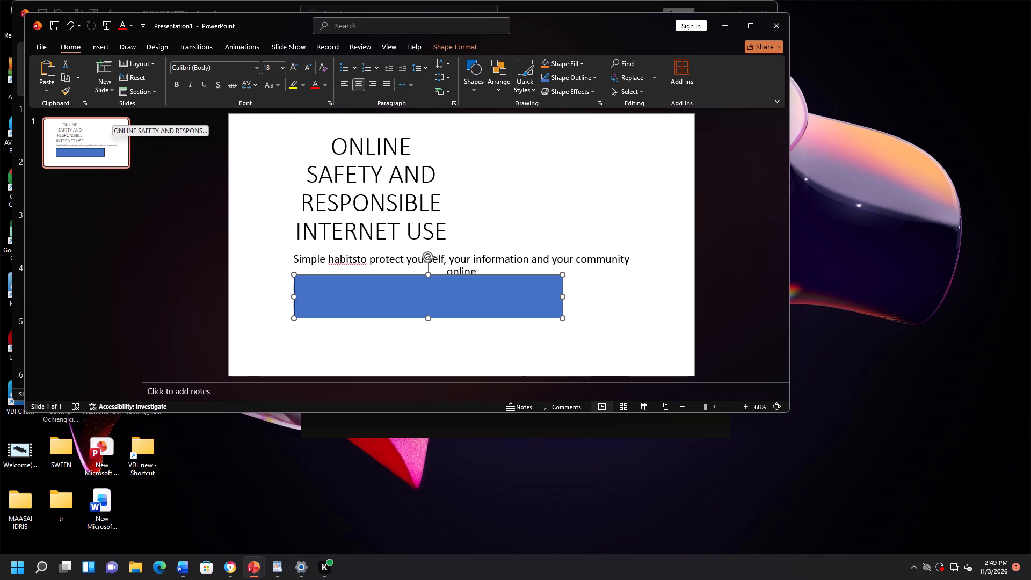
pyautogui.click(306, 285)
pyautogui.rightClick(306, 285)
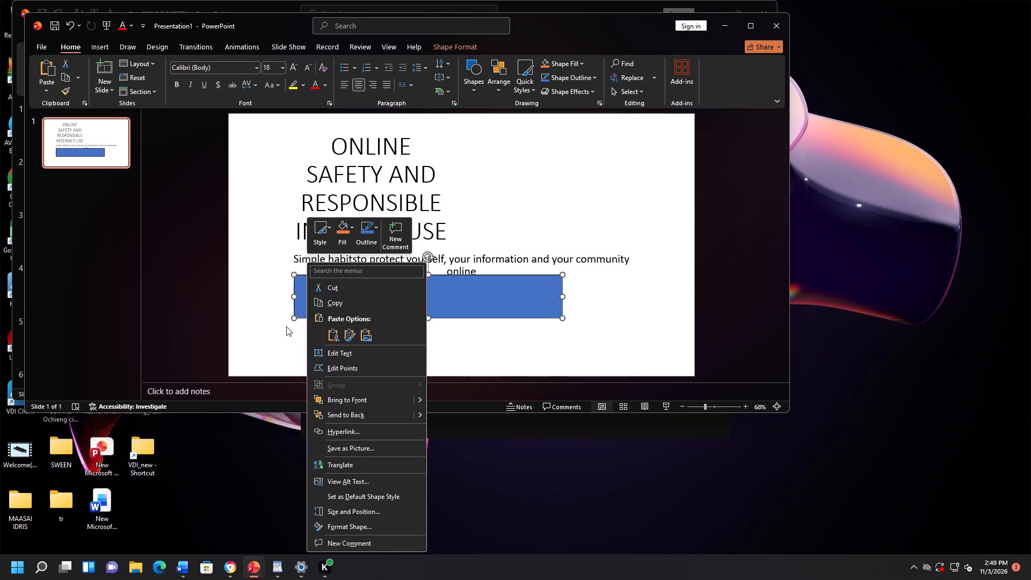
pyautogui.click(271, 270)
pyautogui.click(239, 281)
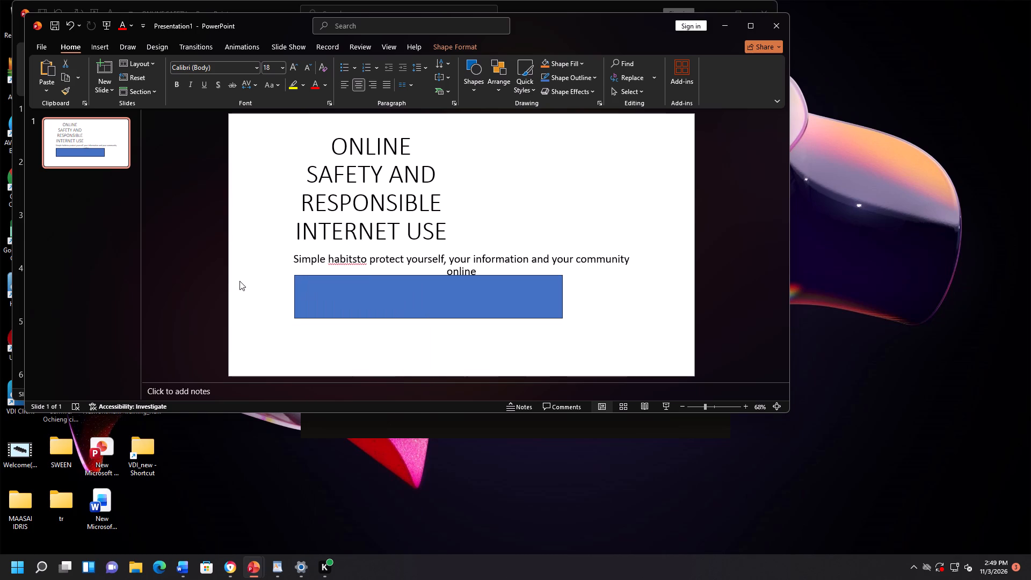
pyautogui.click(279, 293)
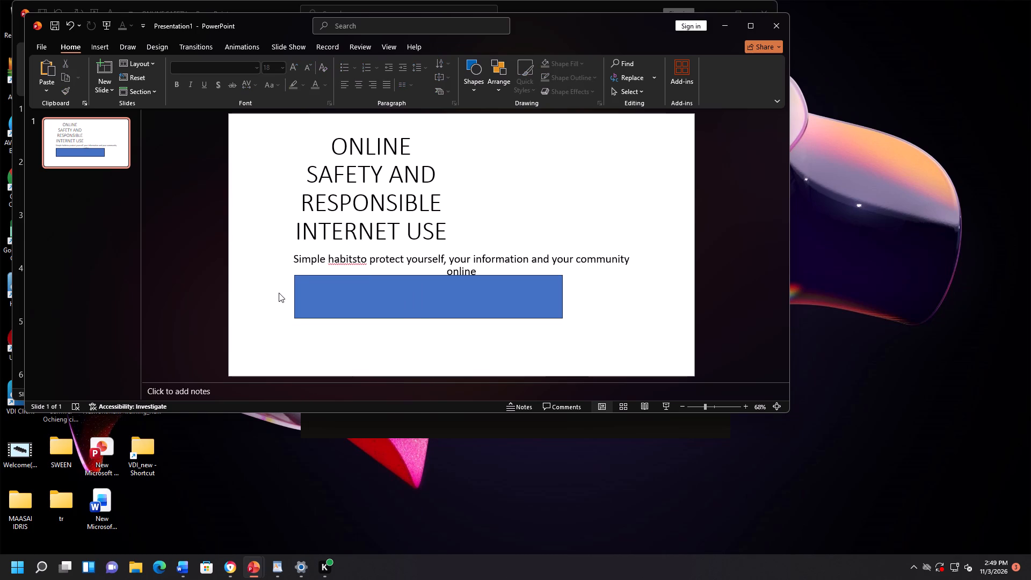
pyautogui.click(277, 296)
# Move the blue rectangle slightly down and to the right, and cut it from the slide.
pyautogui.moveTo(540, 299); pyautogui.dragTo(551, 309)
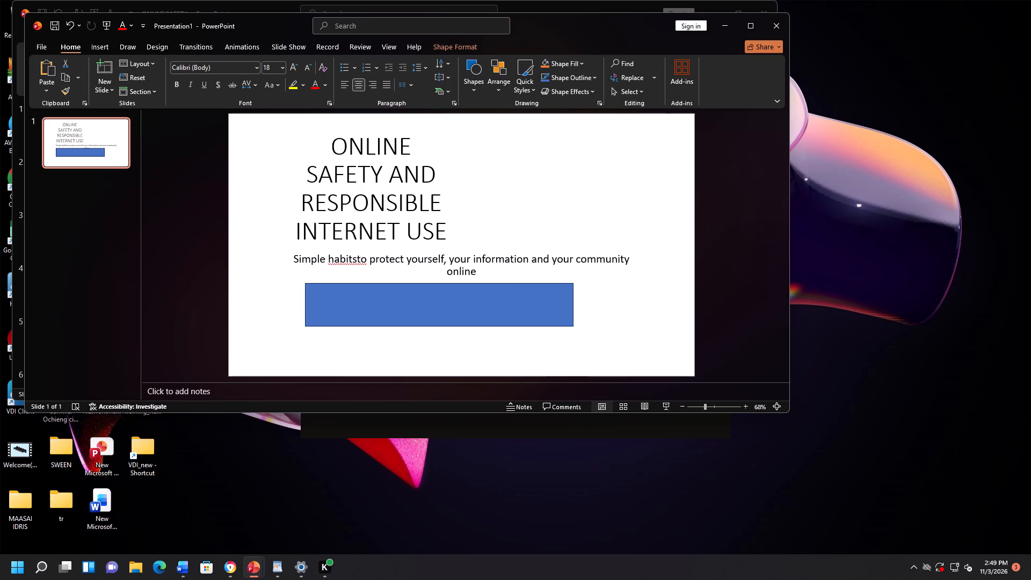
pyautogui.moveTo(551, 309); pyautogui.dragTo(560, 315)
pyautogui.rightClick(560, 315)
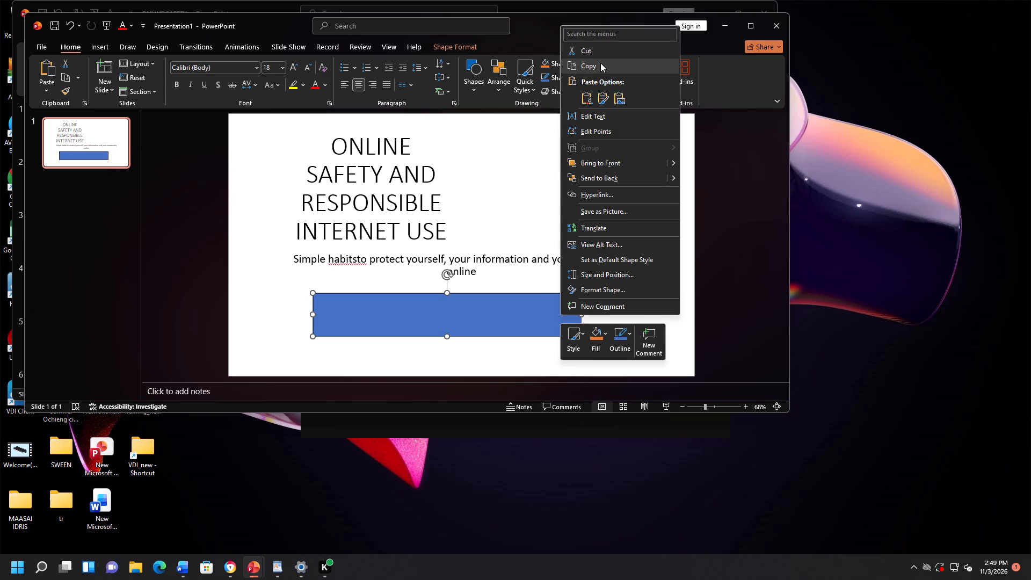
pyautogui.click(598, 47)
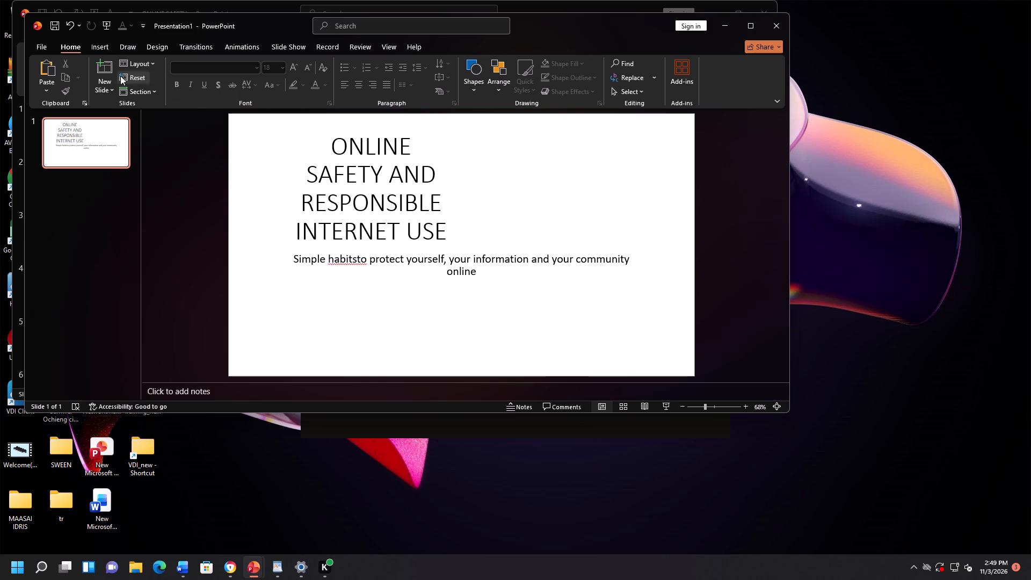
# Insert a 1" by 1" circle and position it near the slide's upper-right corner.
pyautogui.click(97, 45)
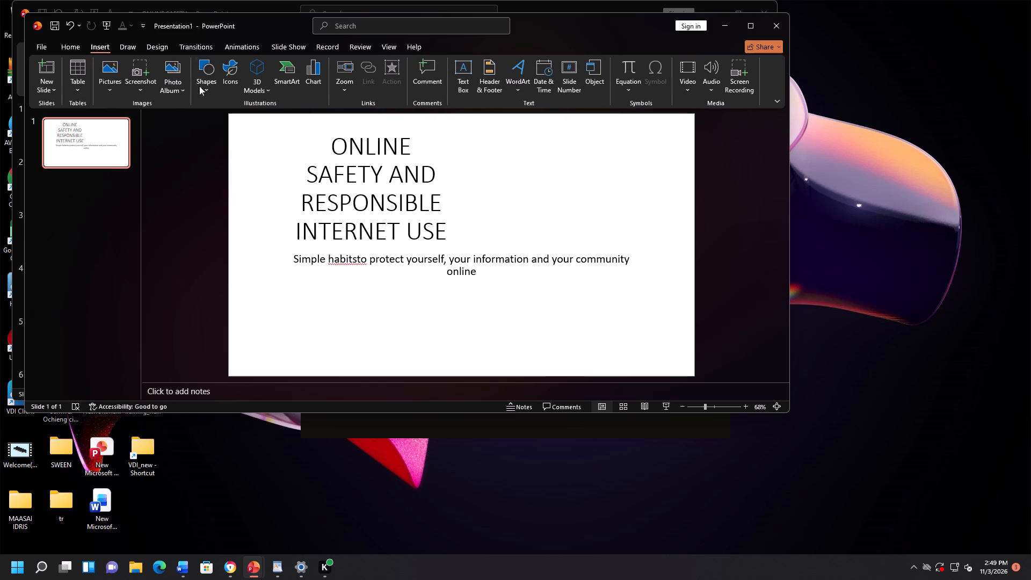
pyautogui.click(205, 75)
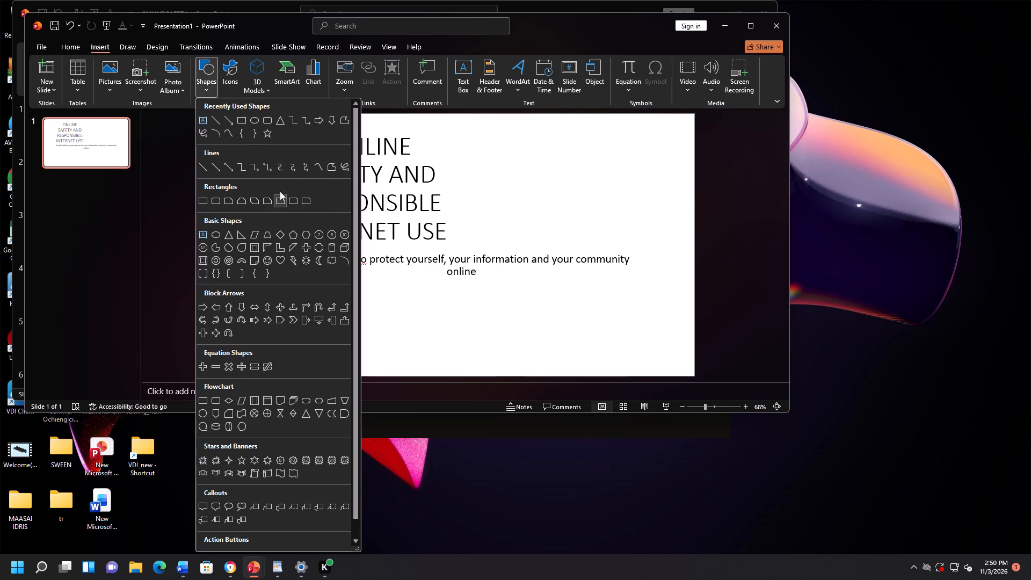
pyautogui.click(256, 118)
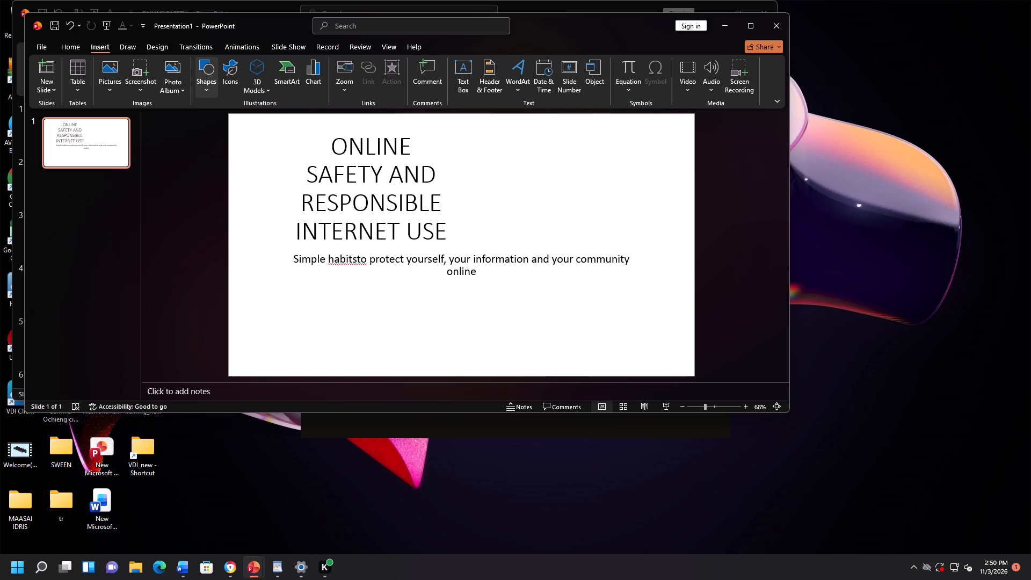
pyautogui.click(610, 152)
pyautogui.moveTo(607, 165); pyautogui.dragTo(594, 173)
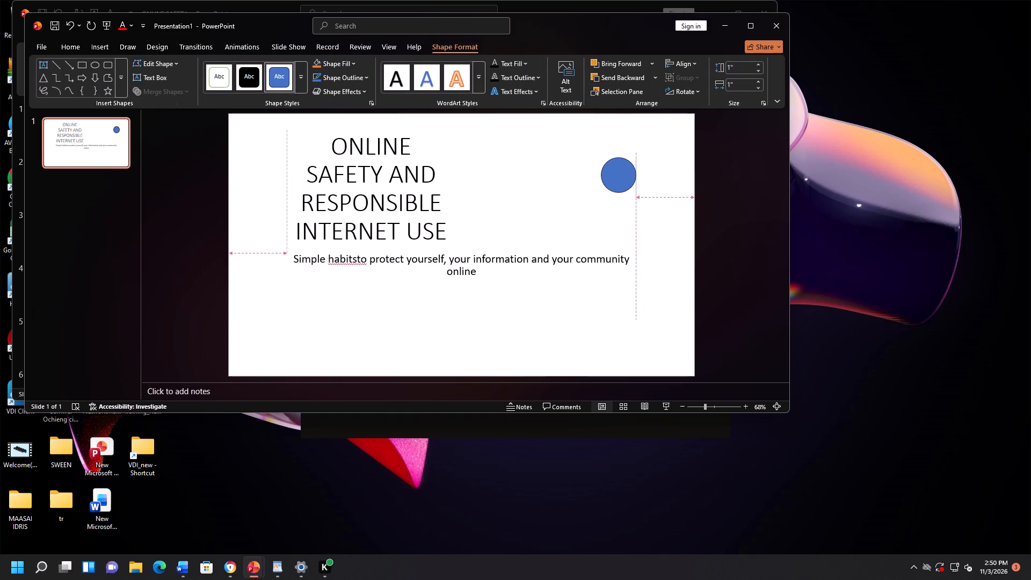
pyautogui.moveTo(594, 173); pyautogui.dragTo(612, 135)
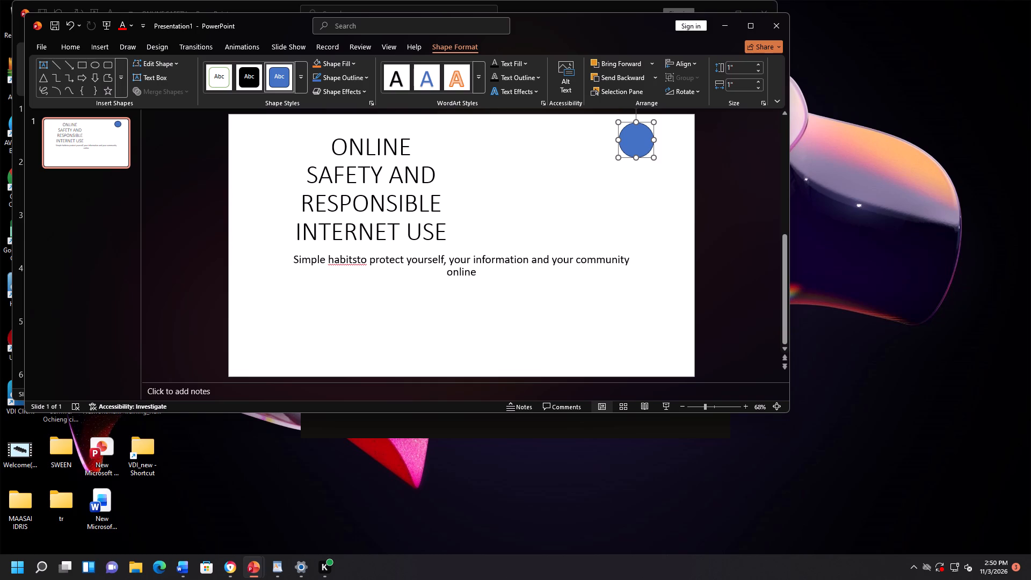
# Draw a second oval just below the circle, about 1.32" high and 1.83" wide.
pyautogui.click(93, 66)
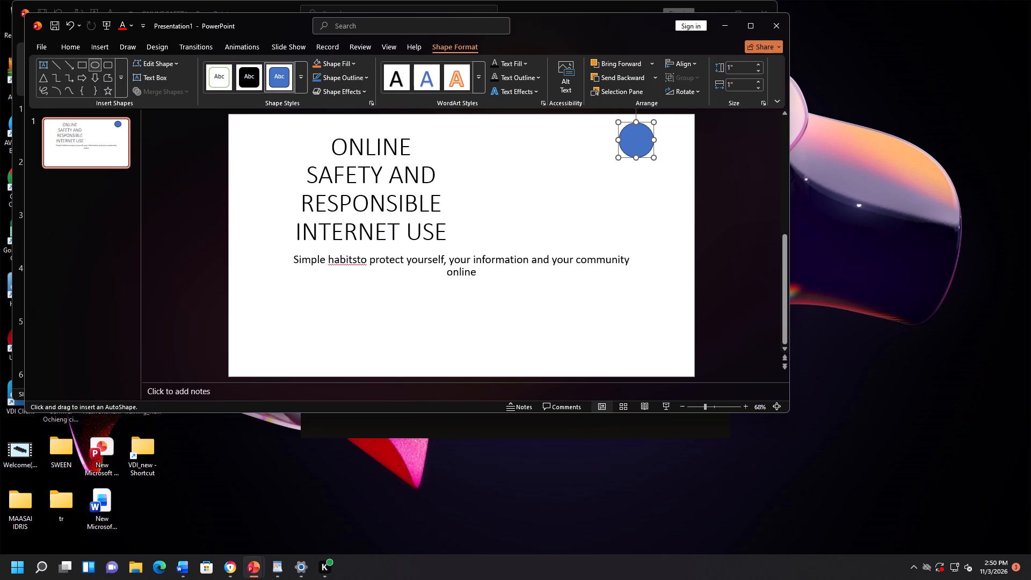
pyautogui.click(627, 181)
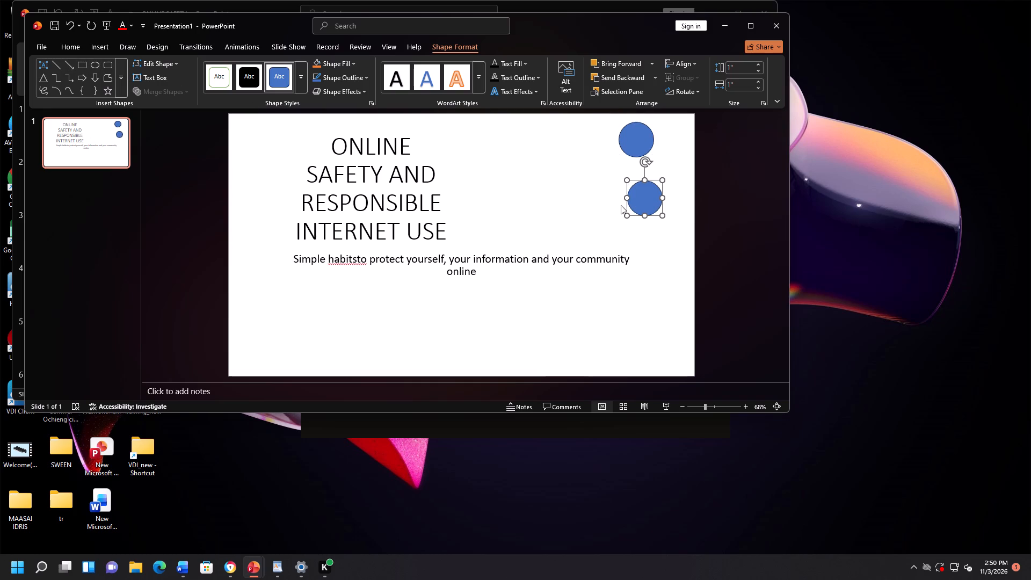
pyautogui.moveTo(627, 198); pyautogui.dragTo(598, 189)
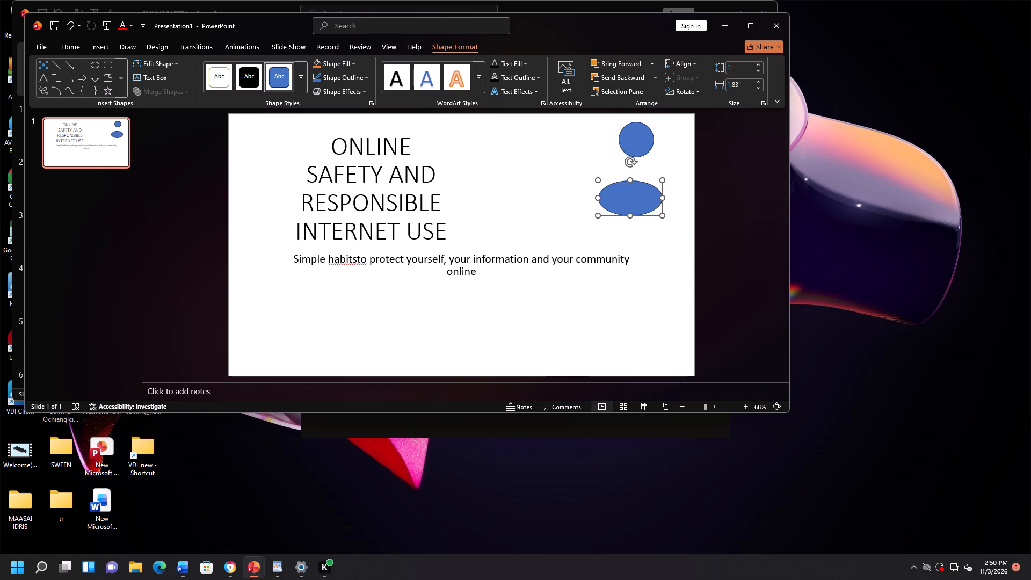
pyautogui.moveTo(629, 179); pyautogui.dragTo(608, 169)
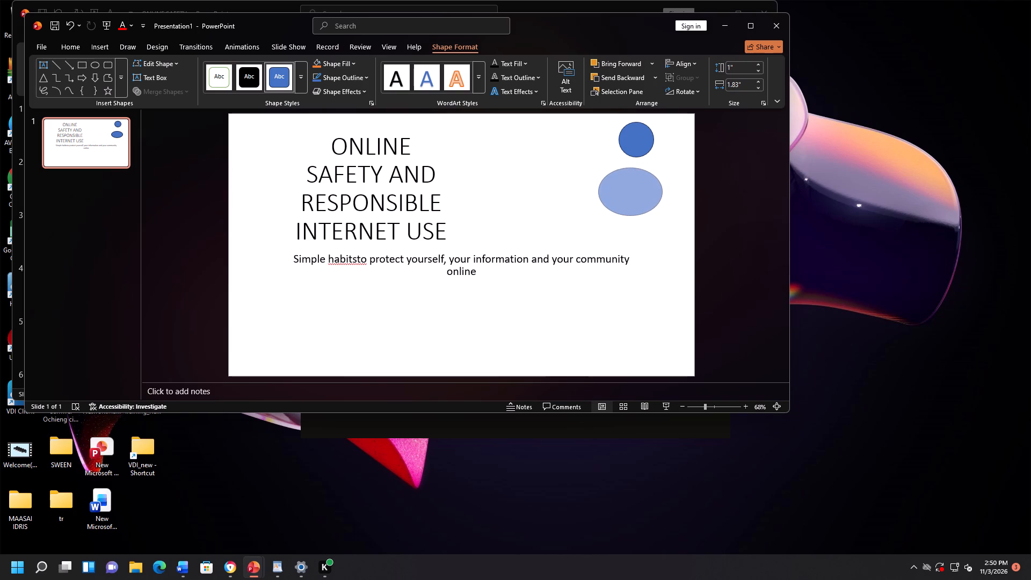
pyautogui.moveTo(608, 169); pyautogui.dragTo(585, 169)
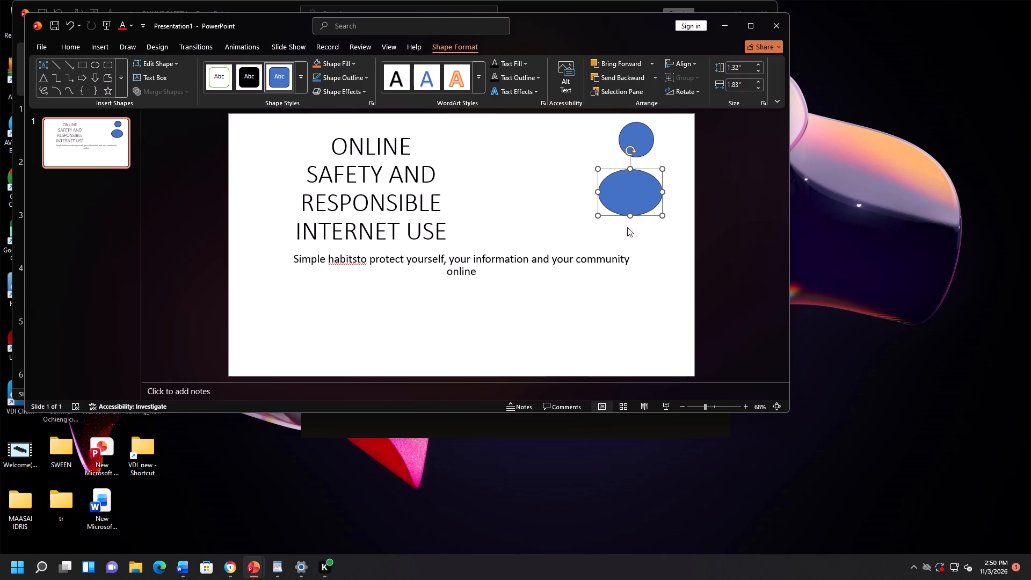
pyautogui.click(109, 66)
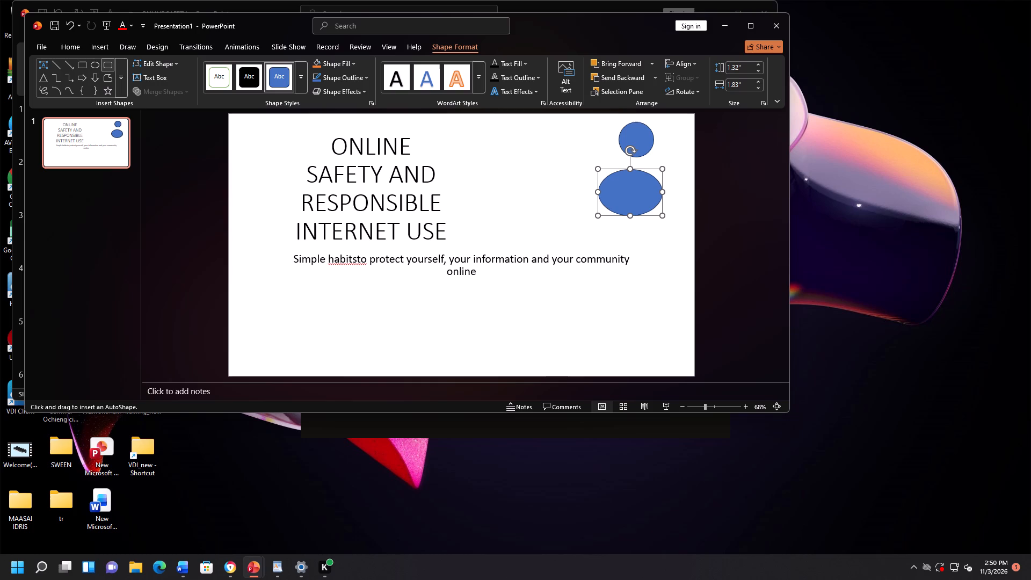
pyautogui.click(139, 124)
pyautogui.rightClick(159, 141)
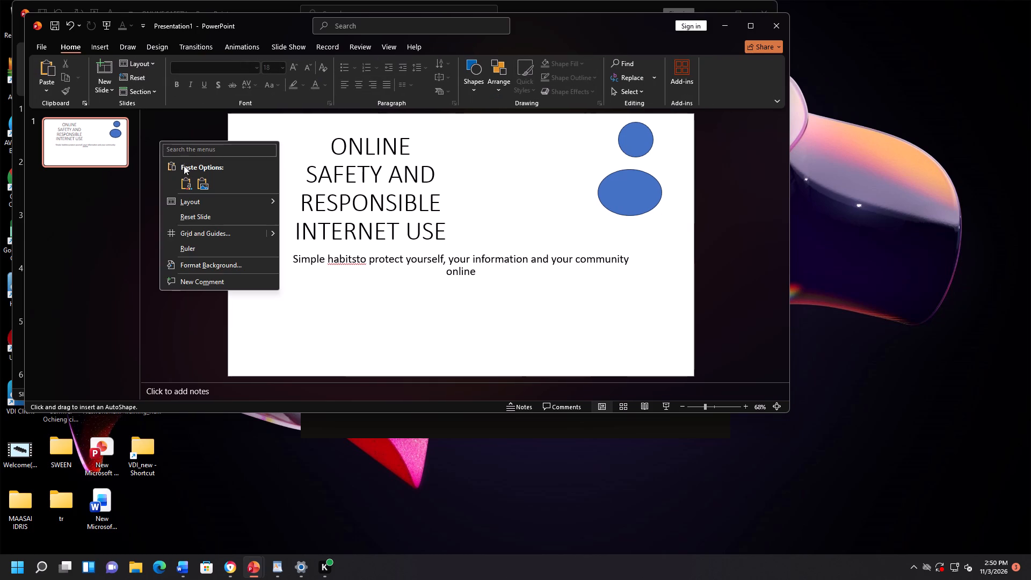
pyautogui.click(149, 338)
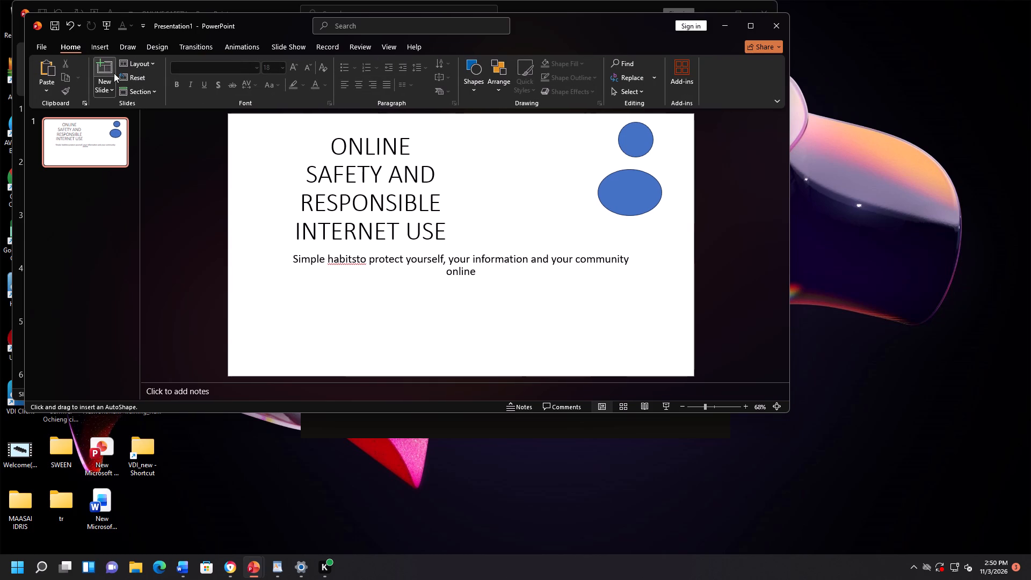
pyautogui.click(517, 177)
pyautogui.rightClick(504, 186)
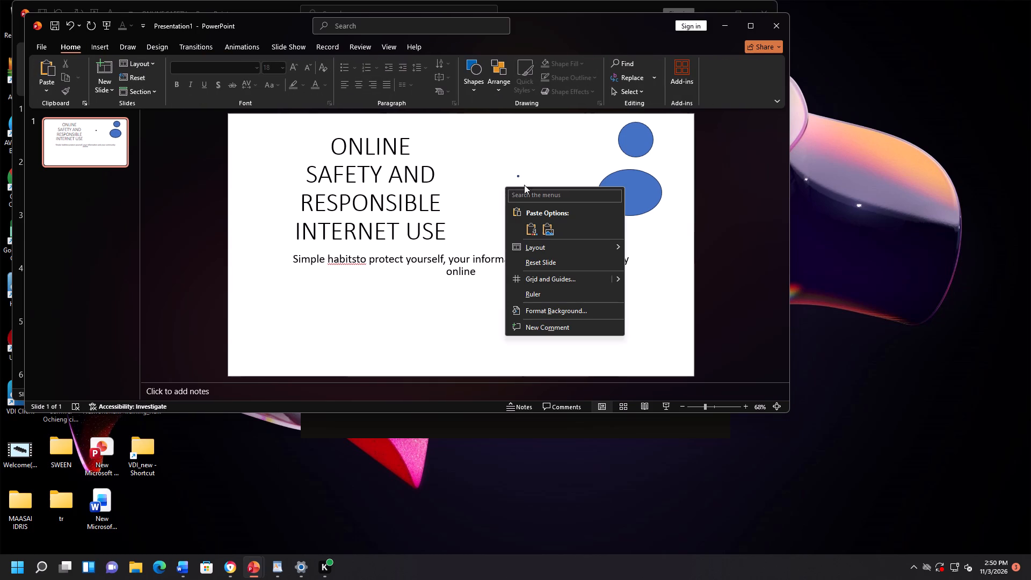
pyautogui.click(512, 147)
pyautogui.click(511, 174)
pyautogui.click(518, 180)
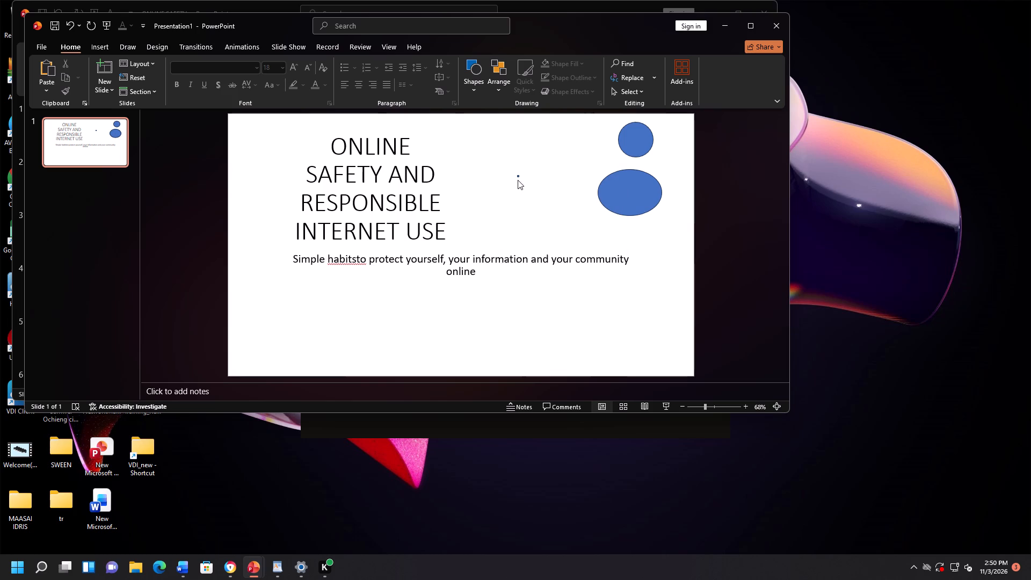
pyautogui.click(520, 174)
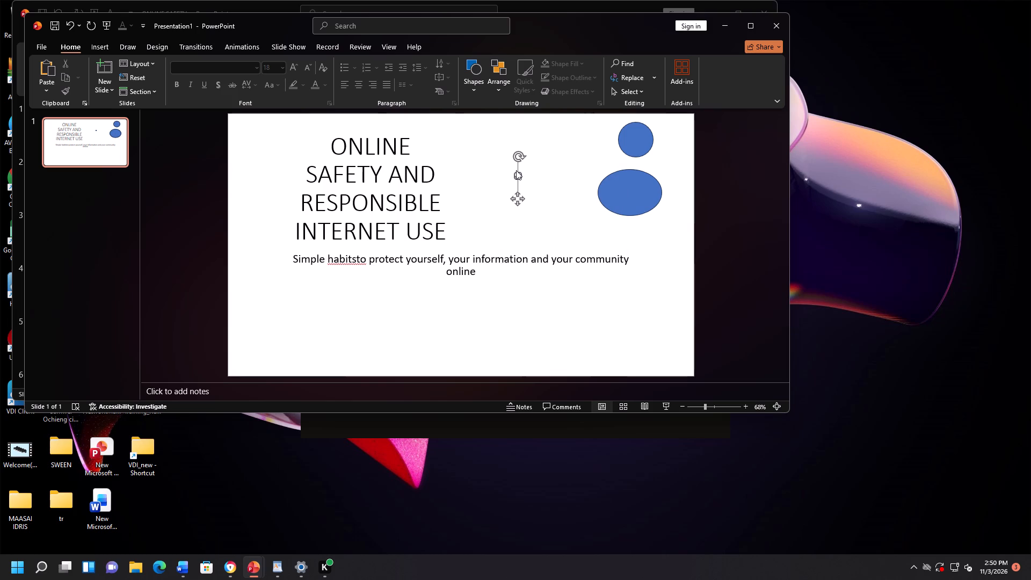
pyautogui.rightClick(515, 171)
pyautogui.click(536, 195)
# Add a section containing the title slide, keeping the name "Untitled Section".
pyautogui.click(127, 91)
pyautogui.click(158, 109)
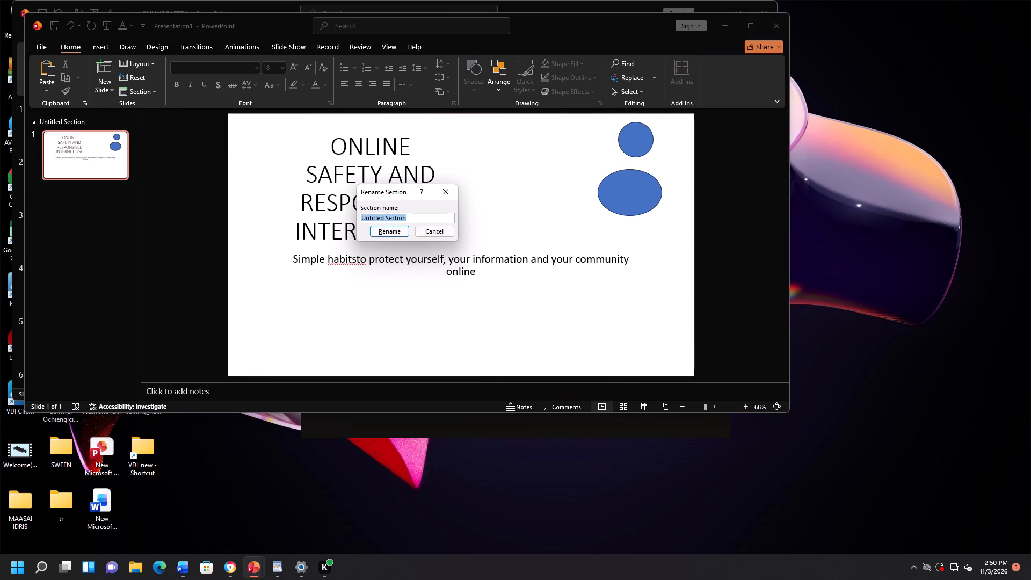
pyautogui.click(398, 231)
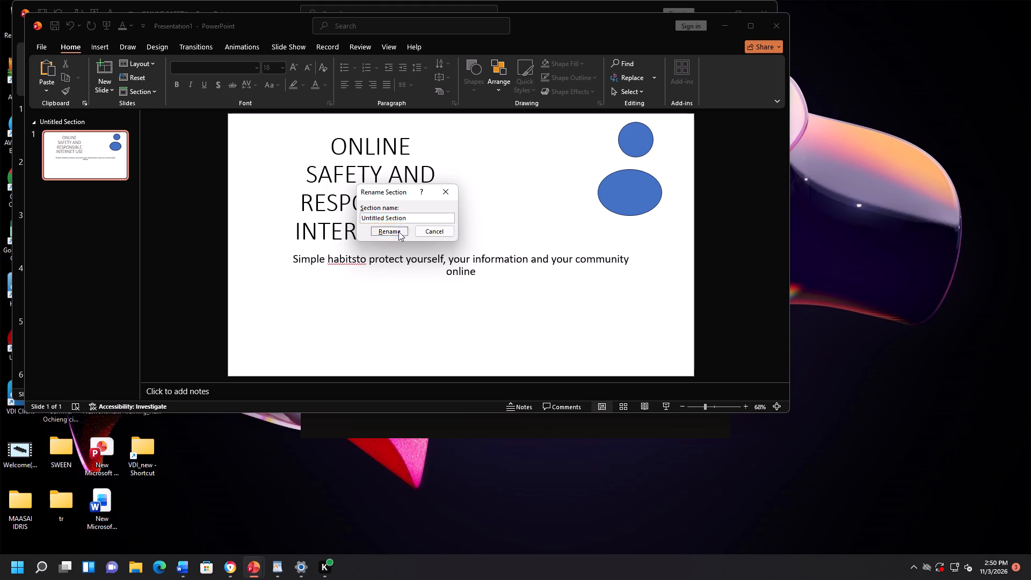
# Adjust the top edge of the subtitle text box so it sits slightly lower on the title slide.
pyautogui.click(397, 316)
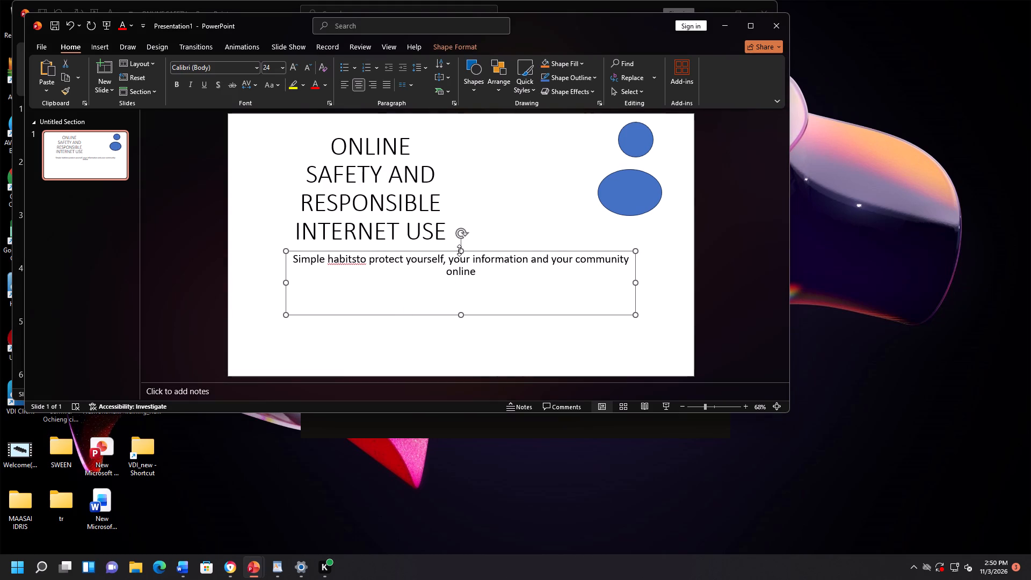
pyautogui.moveTo(459, 250); pyautogui.dragTo(454, 243)
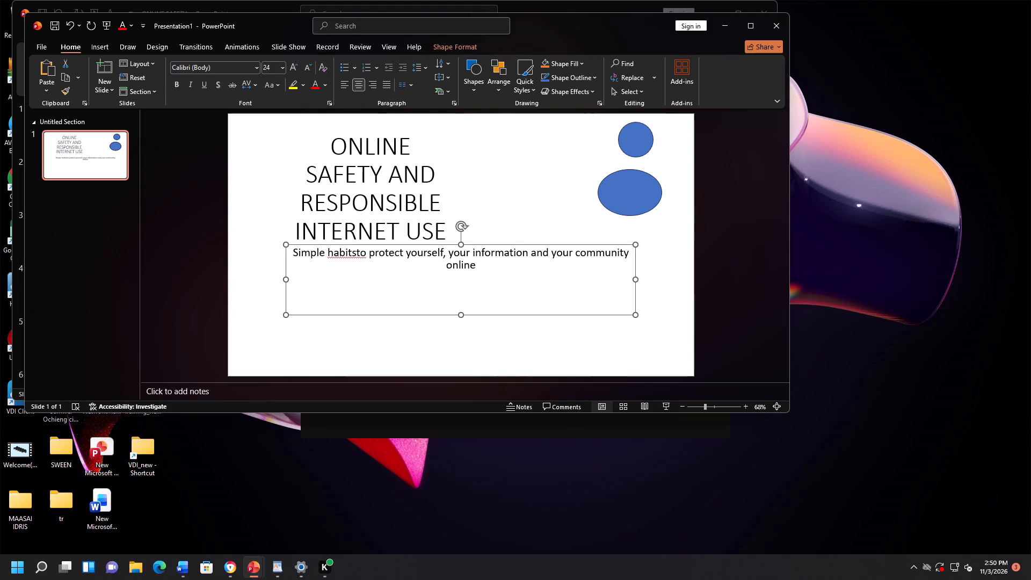
pyautogui.moveTo(460, 242); pyautogui.dragTo(459, 254)
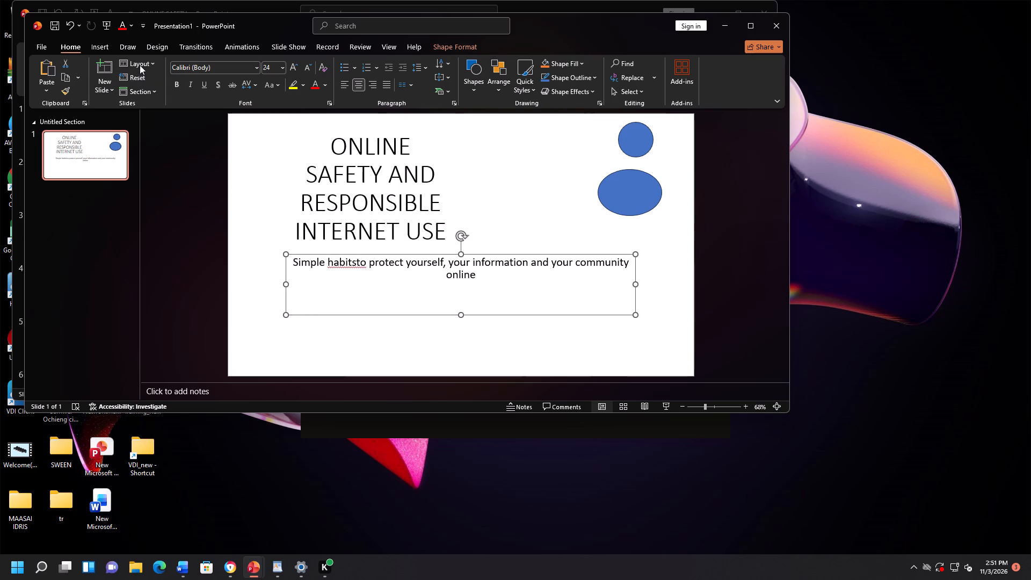
# Add another section at the title slide and name it "safe online".
pyautogui.click(150, 90)
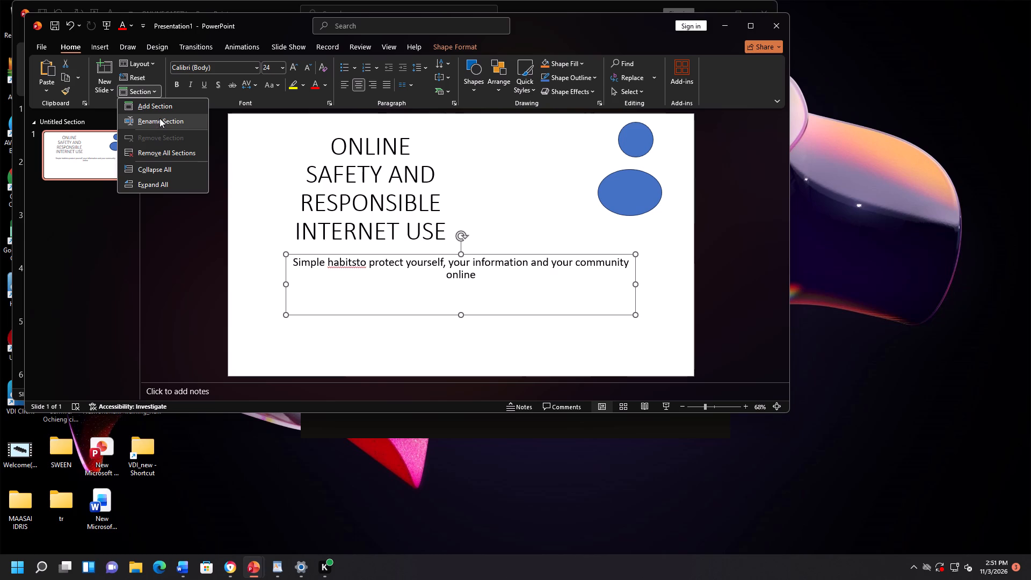
pyautogui.click(157, 107)
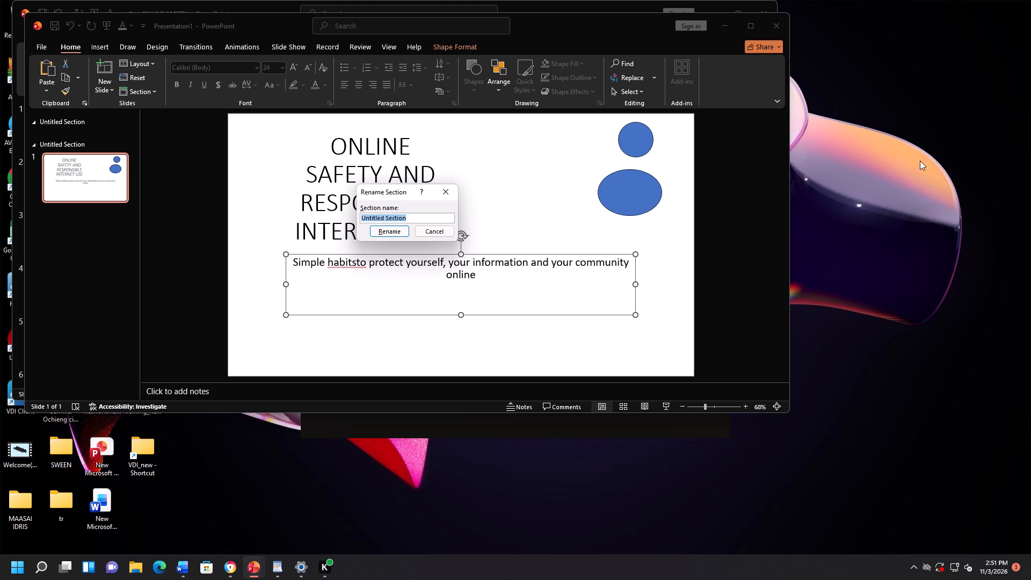
pyautogui.write('sa')
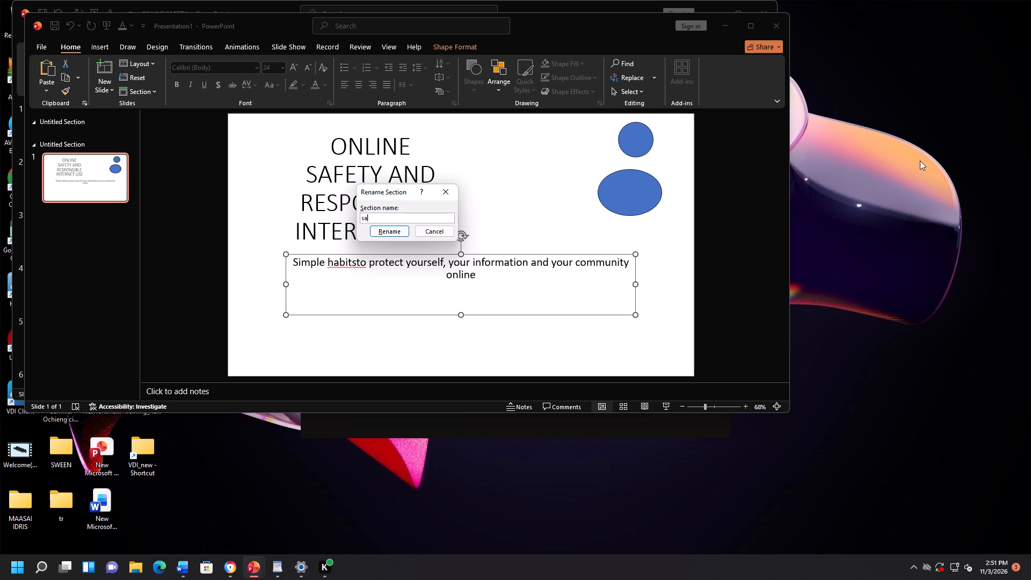
pyautogui.write('fe')
pyautogui.press('space')
pyautogui.write('onli')
pyautogui.write('ne')
pyautogui.click(401, 235)
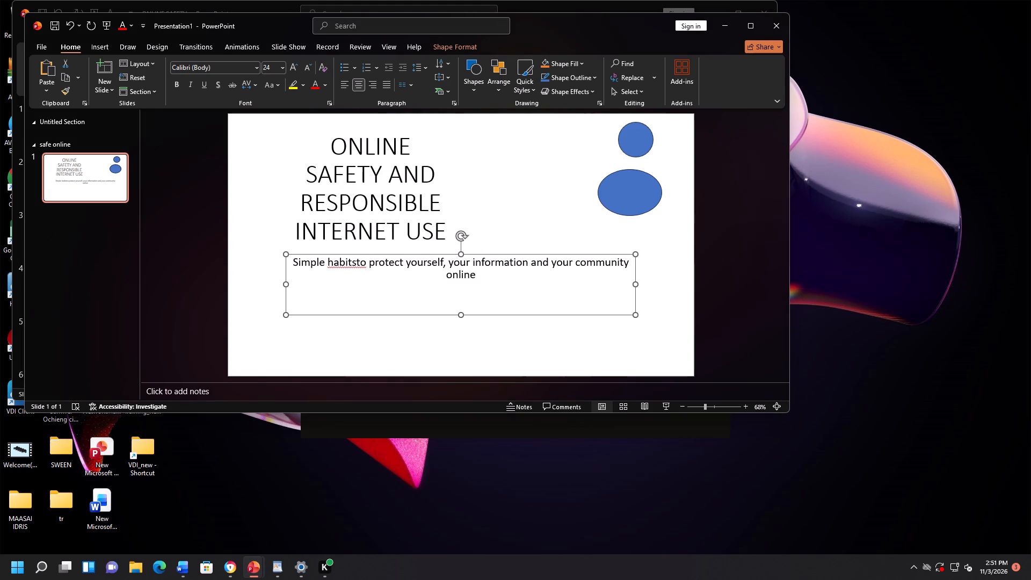
pyautogui.click(527, 340)
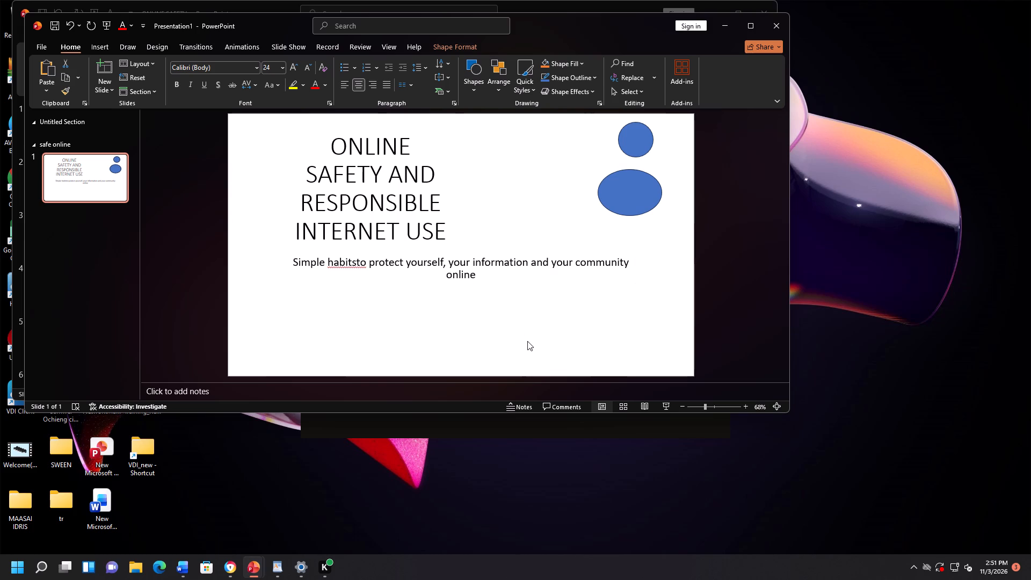
pyautogui.click(492, 328)
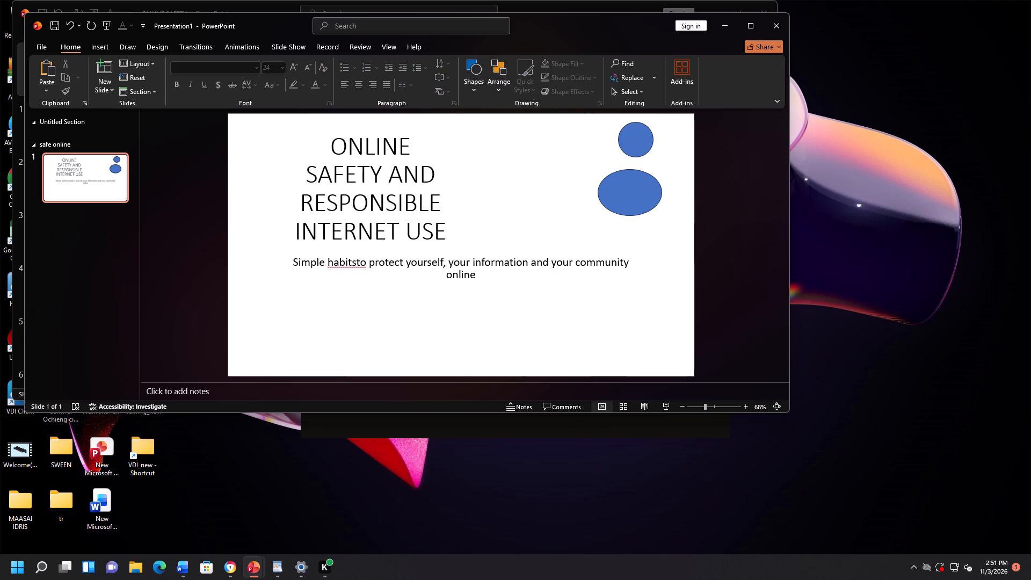
# Correct the subtitle by inserting the missing space between "habits" and "to".
pyautogui.click(355, 261)
pyautogui.press('space')
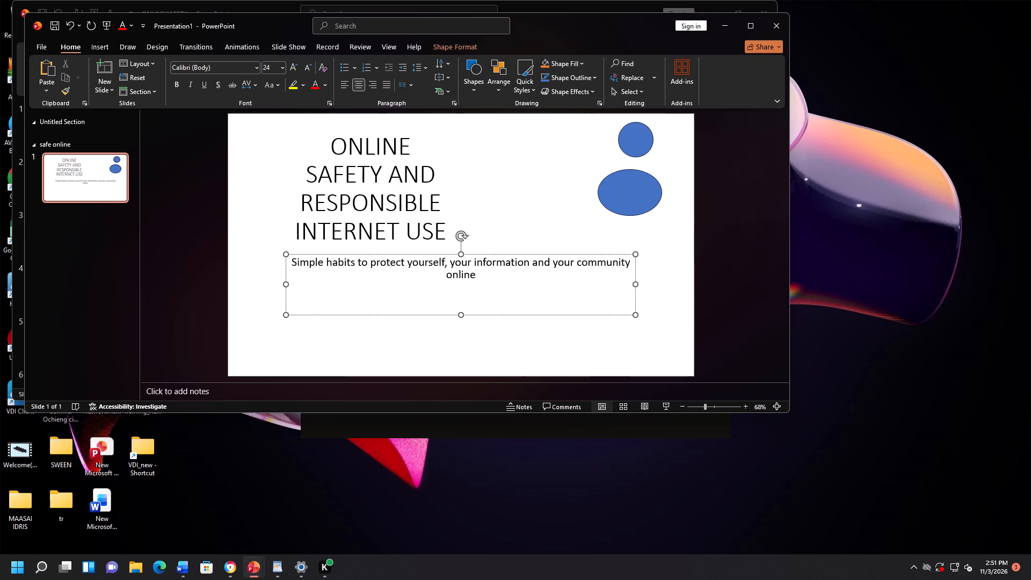
pyautogui.click(483, 347)
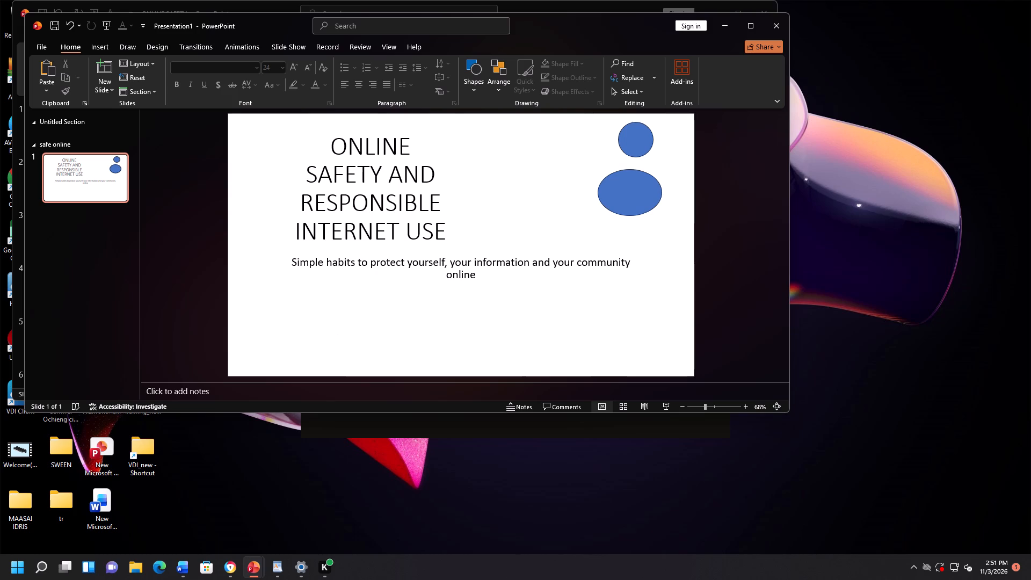
# Move the title text box slightly upward on the title slide.
pyautogui.click(452, 230)
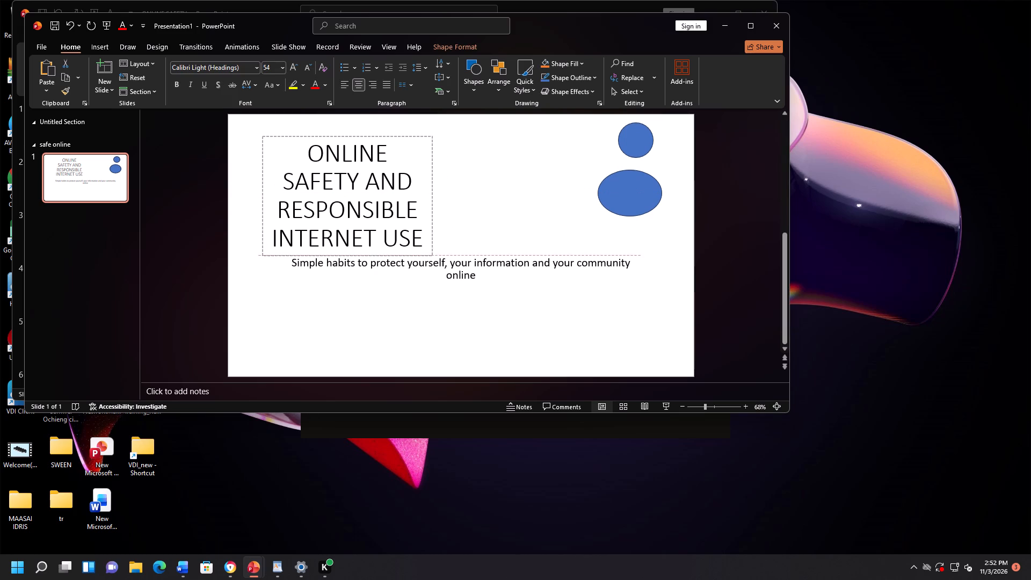
pyautogui.click(488, 207)
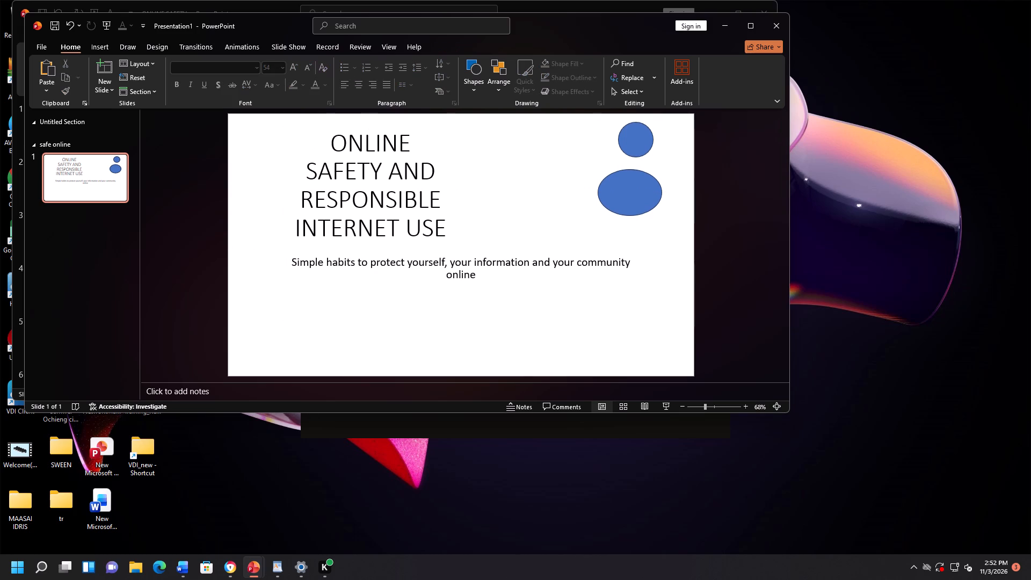
# Make the whole title text "ONLINE SAFETY AND RESPONSIBLE INTERNET USE" bold.
pyautogui.moveTo(445, 226); pyautogui.dragTo(318, 147, button='right')
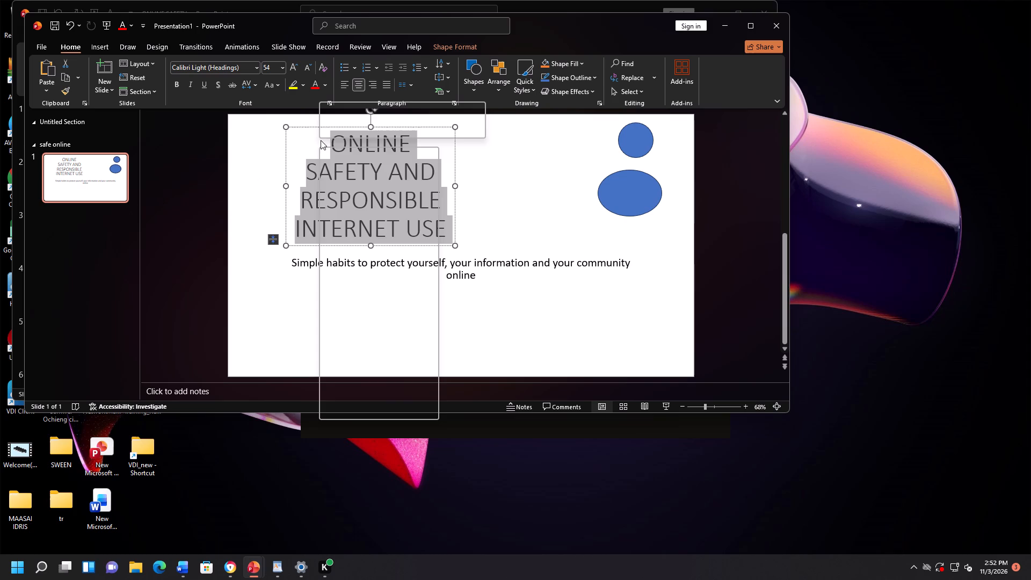
pyautogui.click(325, 125)
pyautogui.click(510, 181)
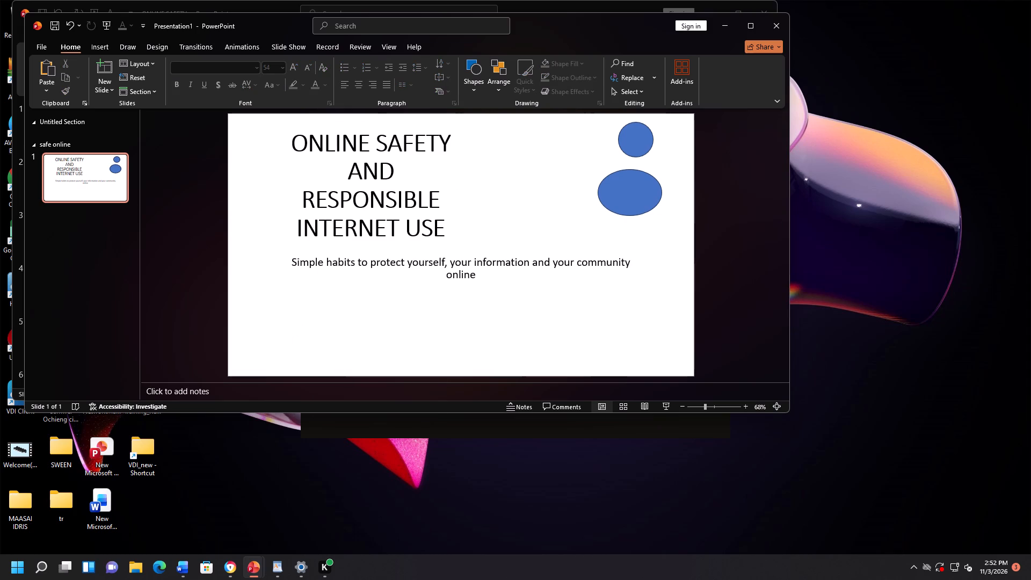
# Move the subtitle text box up and to the left so it sits directly beneath the title.
pyautogui.moveTo(289, 263); pyautogui.dragTo(300, 257)
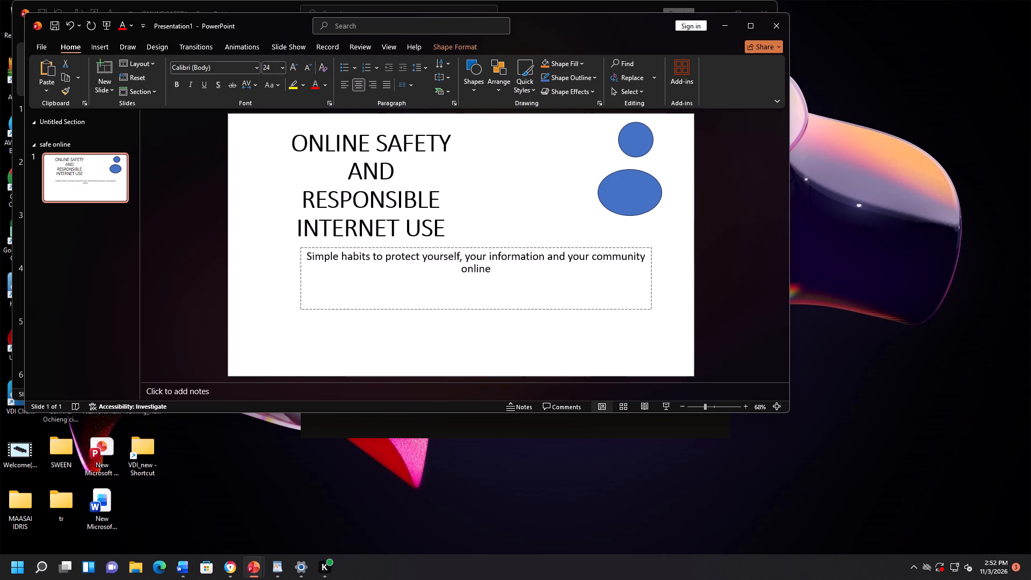
pyautogui.moveTo(300, 257); pyautogui.dragTo(266, 253)
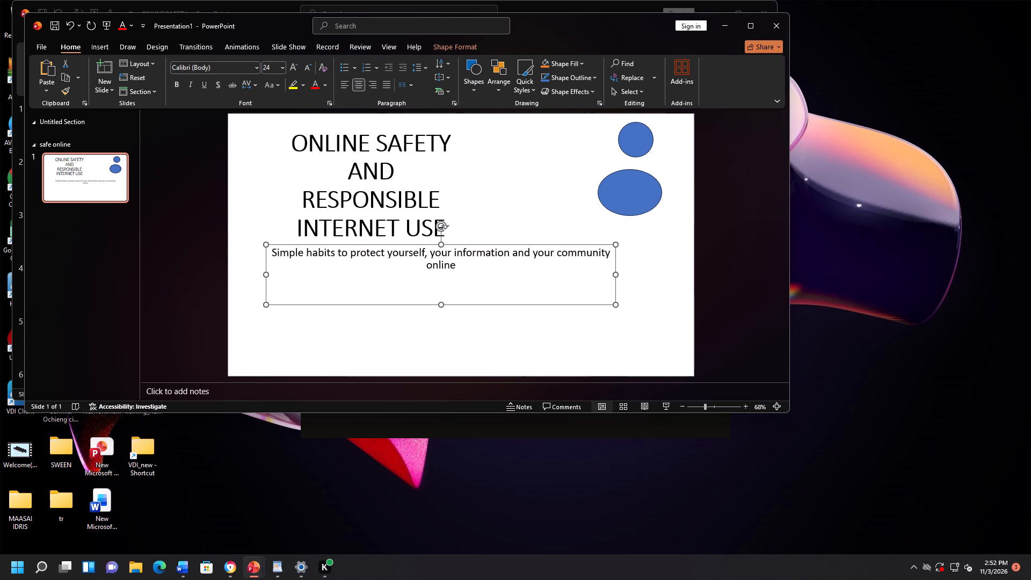
pyautogui.click(376, 337)
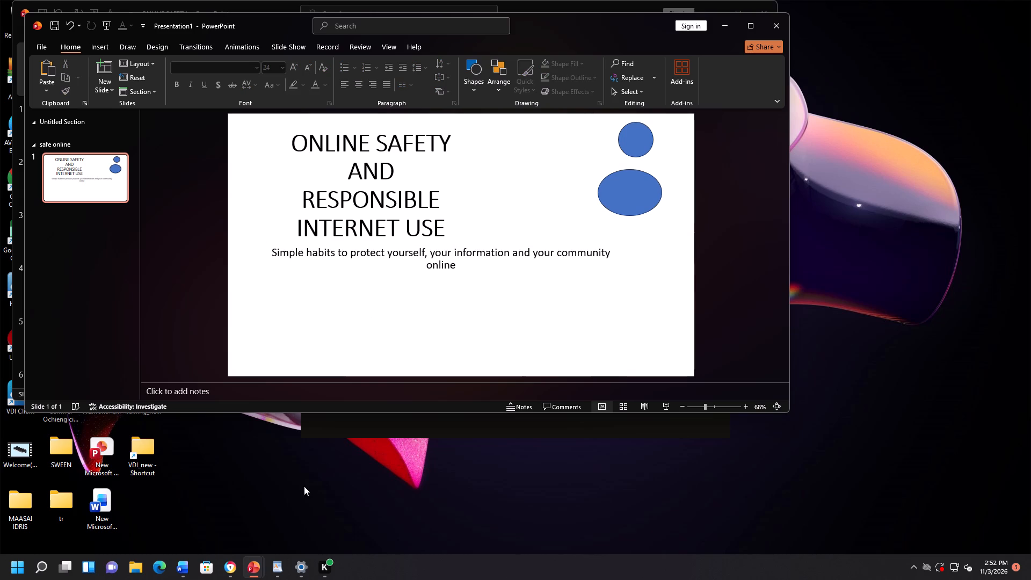
# Switch to the ONLINE SAFETY presentation window and create a new presentation from the "Geometric color block" template.
pyautogui.click(19, 164)
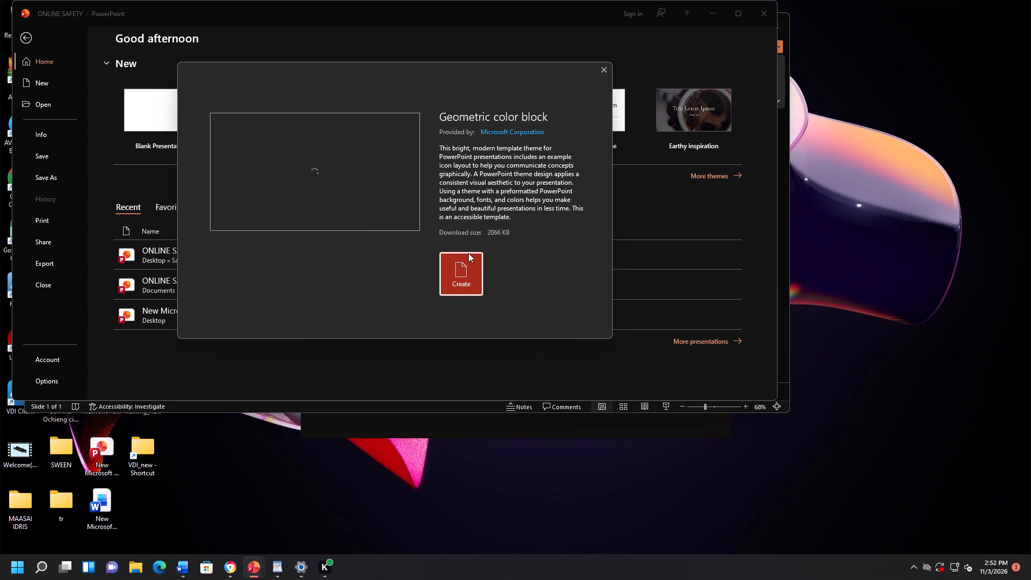
pyautogui.click(463, 286)
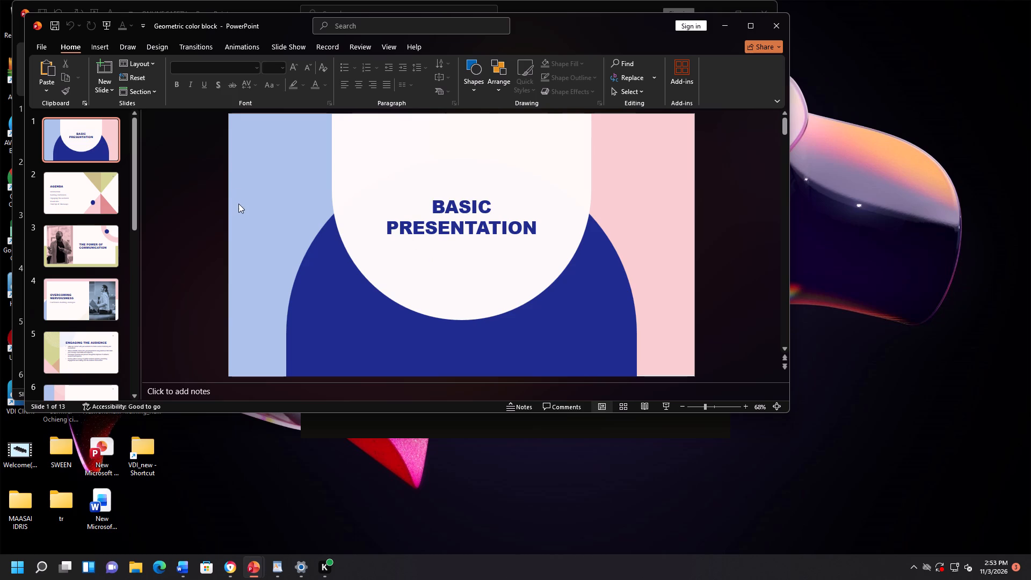
# Save the new template presentation to the Desktop folder as "saviour power point".
pyautogui.hotkey('ctrl', 's')
pyautogui.hotkey('ctrl', 's')
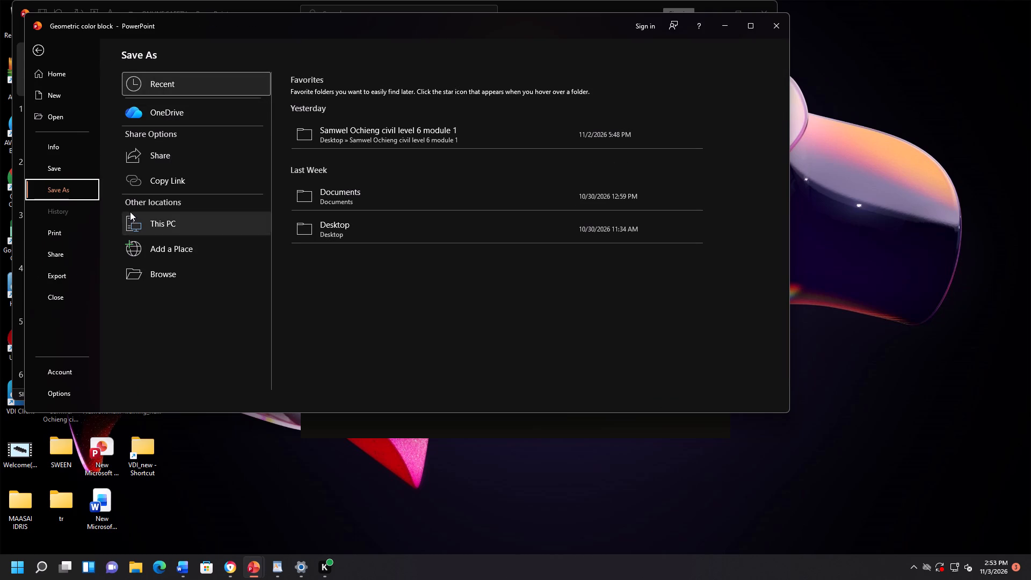
pyautogui.click(63, 182)
pyautogui.click(81, 189)
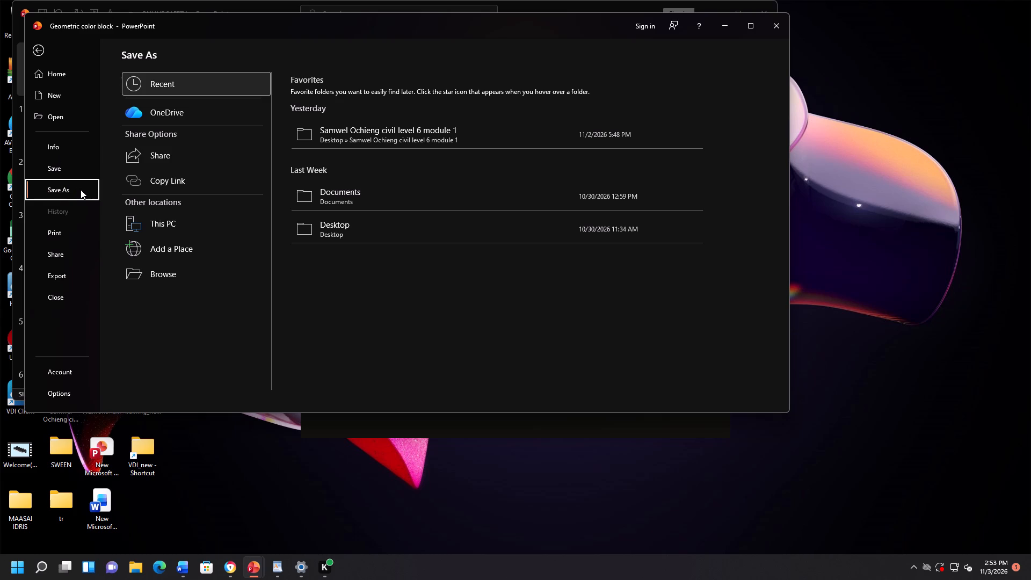
pyautogui.click(76, 190)
pyautogui.click(357, 235)
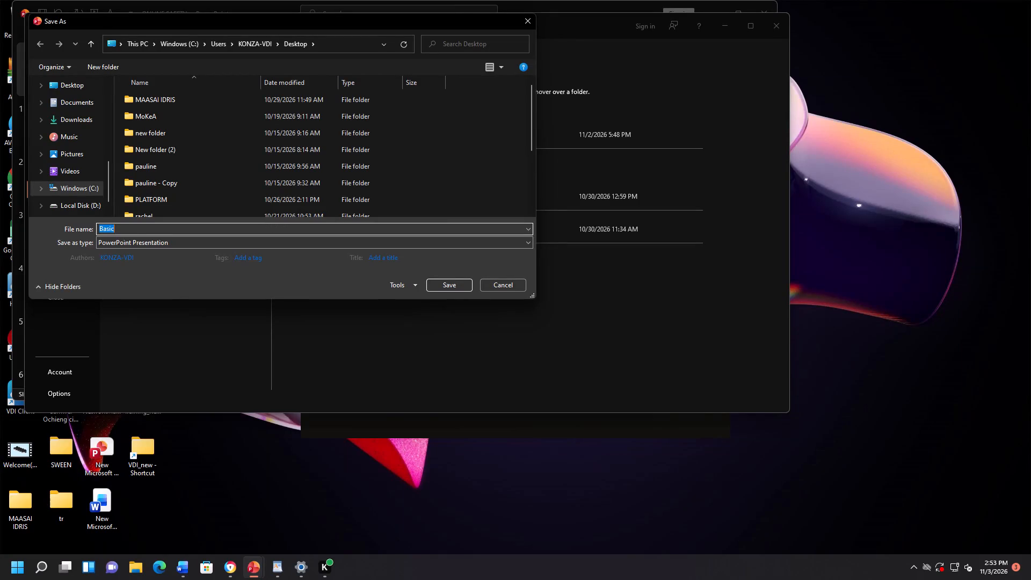
pyautogui.write('sa')
pyautogui.write('viour')
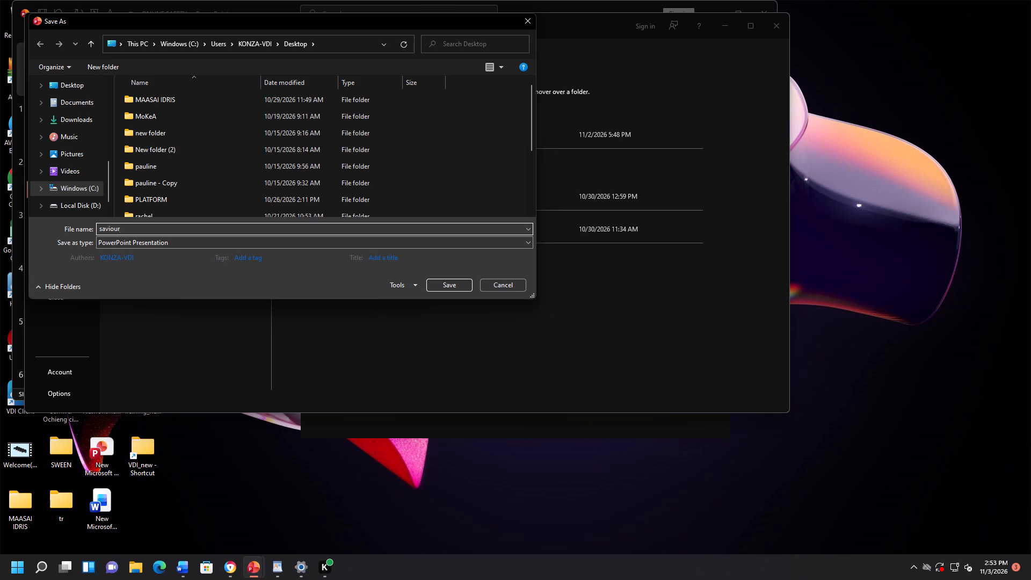
pyautogui.press('space')
pyautogui.write('po')
pyautogui.write('wer')
pyautogui.press('space')
pyautogui.write('po')
pyautogui.write('in')
pyautogui.press('t')
pyautogui.click(450, 282)
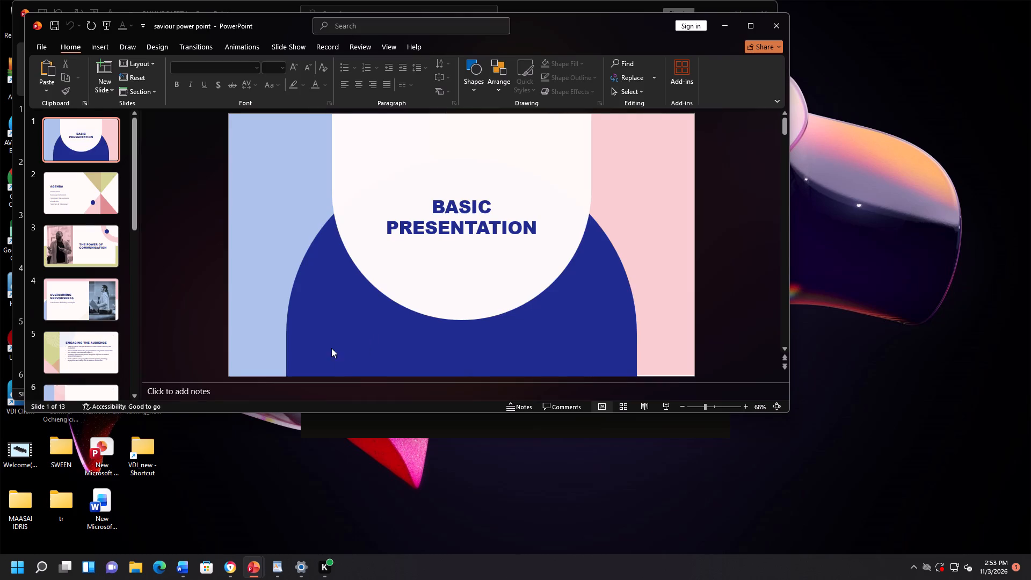
# Replace the first slide's title text "BASIC PRESENTATION" with "ONLINE SAFETY AND RESPONSIBLE INTERNET USE".
pyautogui.click(531, 224)
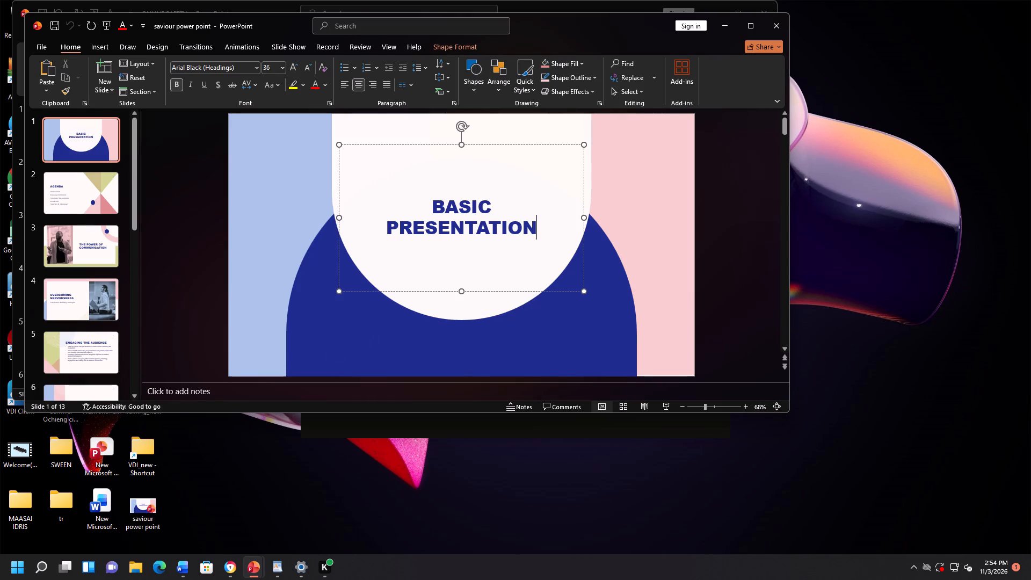
pyautogui.press('BackSpace')
pyautogui.press('BackSpace')
pyautogui.press('BackSpace')
pyautogui.press('BackSpace')
pyautogui.press('BackSpace')
pyautogui.press('BackSpace')
pyautogui.press('BackSpace')
pyautogui.press('BackSpace')
pyautogui.press('BackSpace')
pyautogui.press('BackSpace')
pyautogui.press('BackSpace')
pyautogui.press('BackSpace')
pyautogui.press('BackSpace')
pyautogui.press('BackSpace')
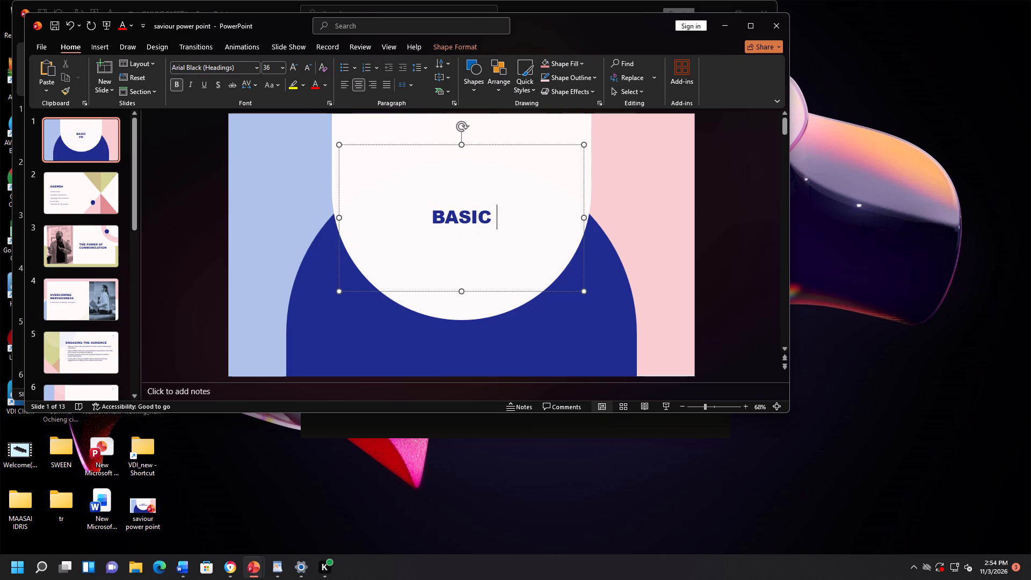
pyautogui.press('BackSpace')
pyautogui.press('BackSpace')
pyautogui.press('BackSpace')
pyautogui.press('BackSpace')
pyautogui.press('BackSpace')
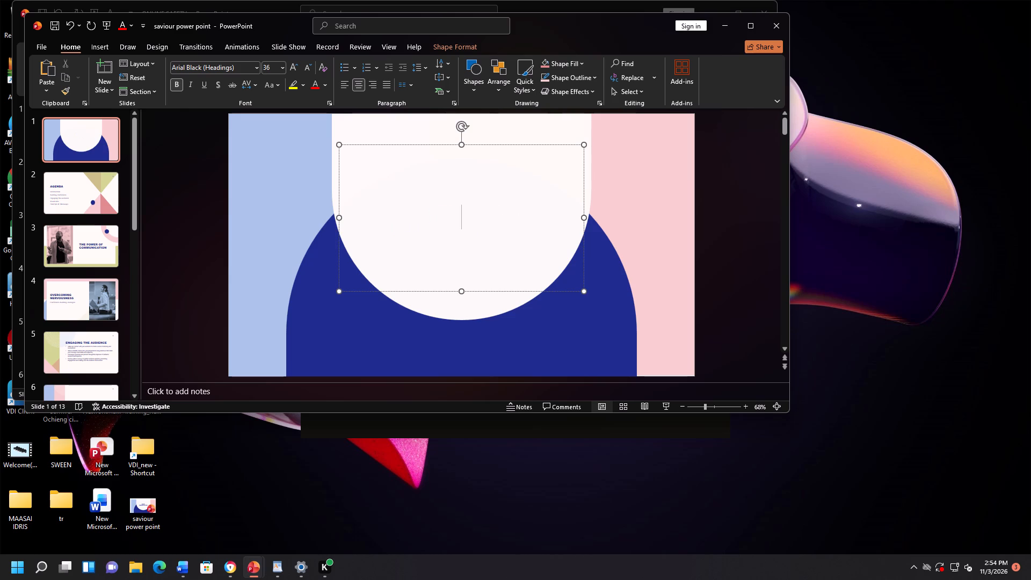
pyautogui.write('online')
pyautogui.press('space')
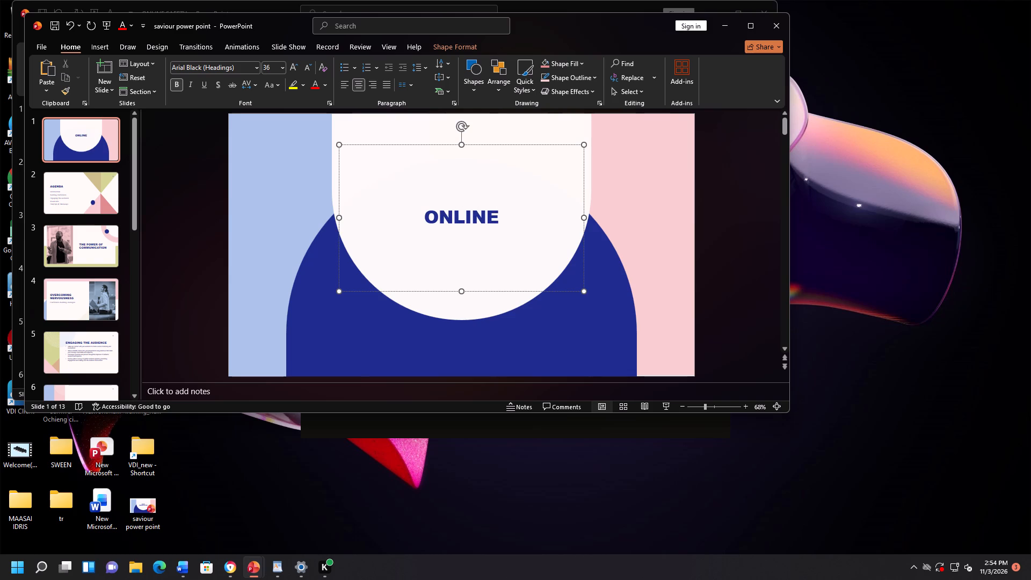
pyautogui.write('safet')
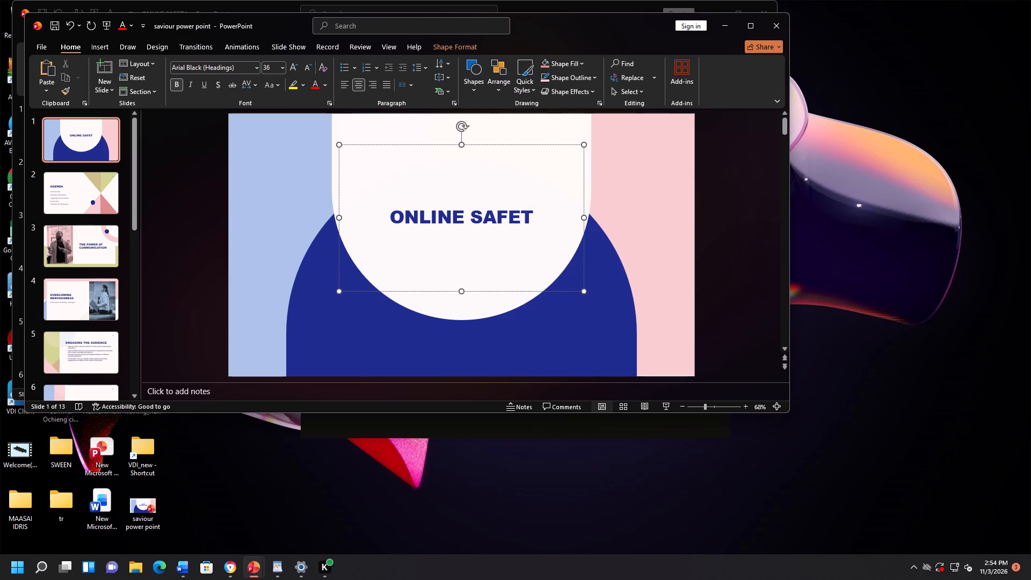
pyautogui.press('y')
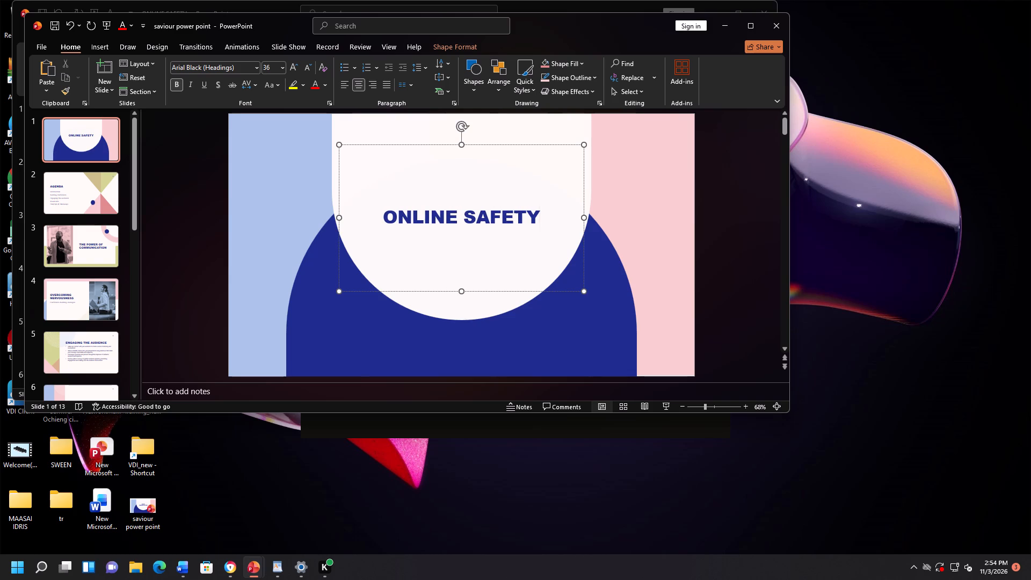
pyautogui.press('space')
pyautogui.write('and')
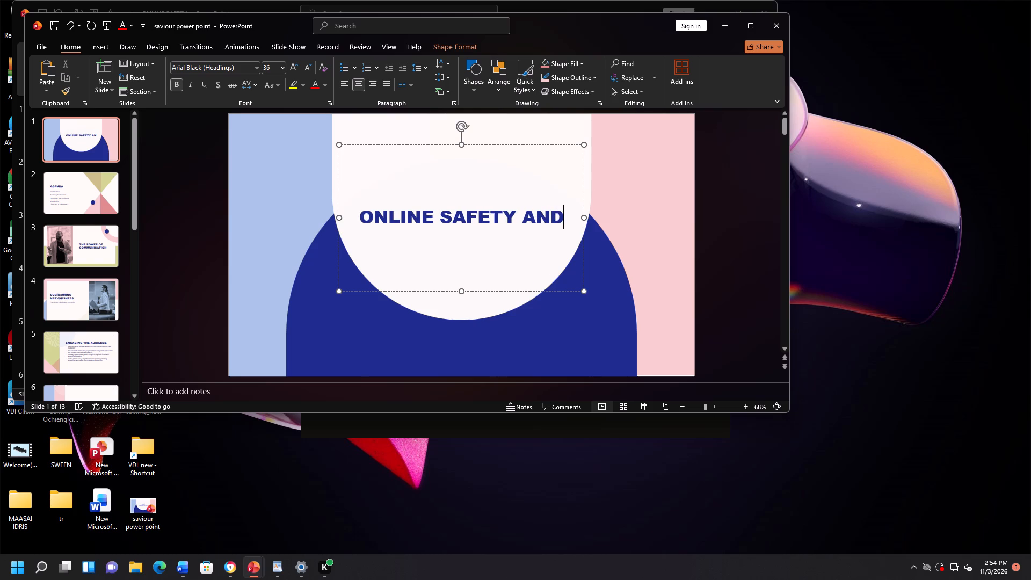
pyautogui.press('space')
pyautogui.write('re')
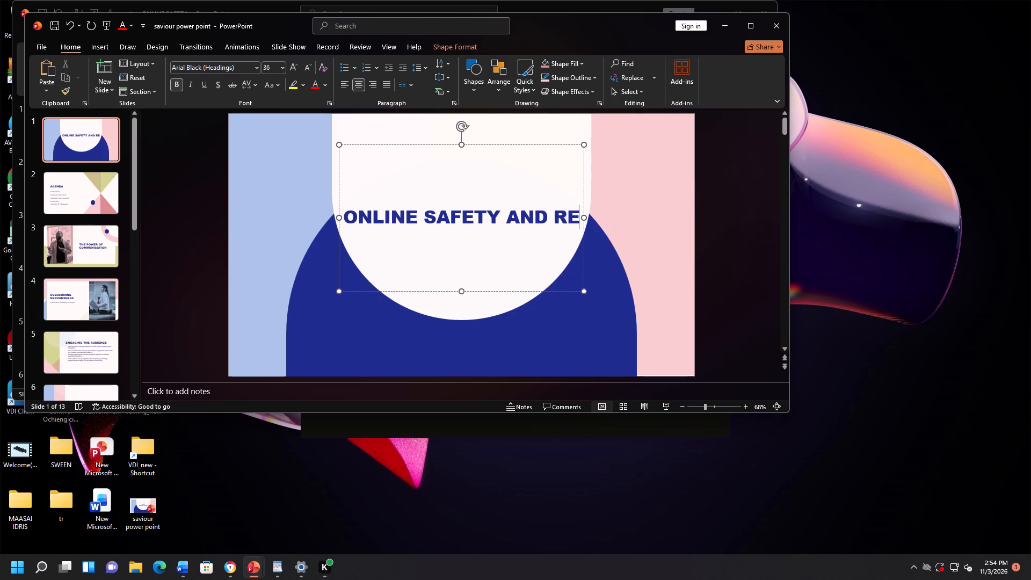
pyautogui.write('sponsible')
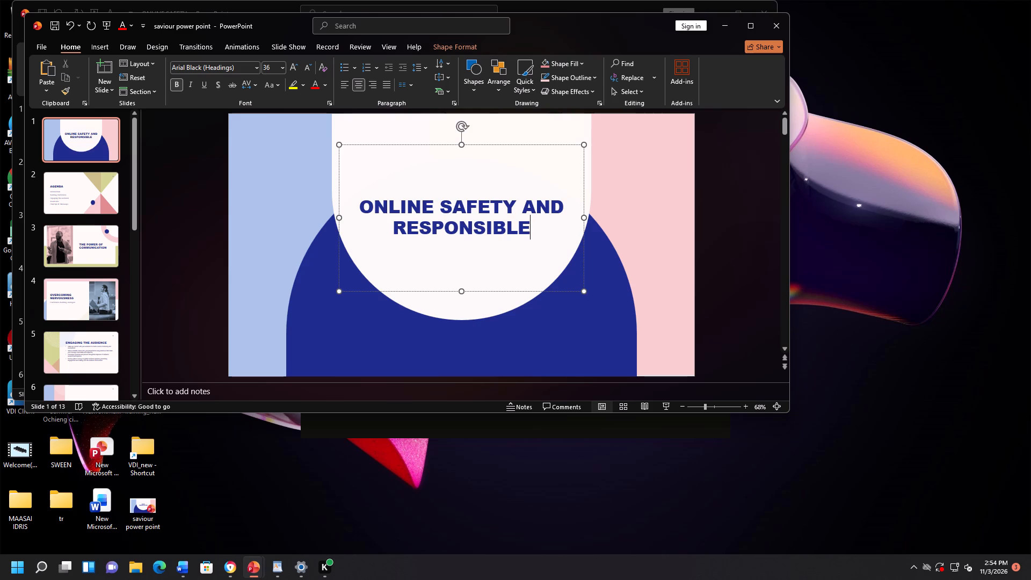
pyautogui.press('space')
pyautogui.write('inter')
pyautogui.write('net')
pyautogui.press('space')
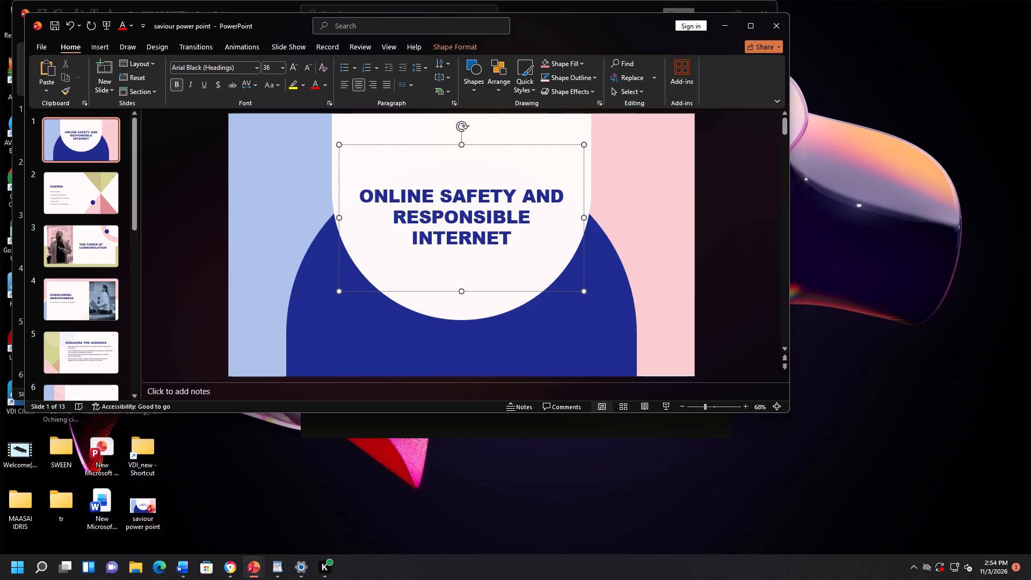
pyautogui.write('use')
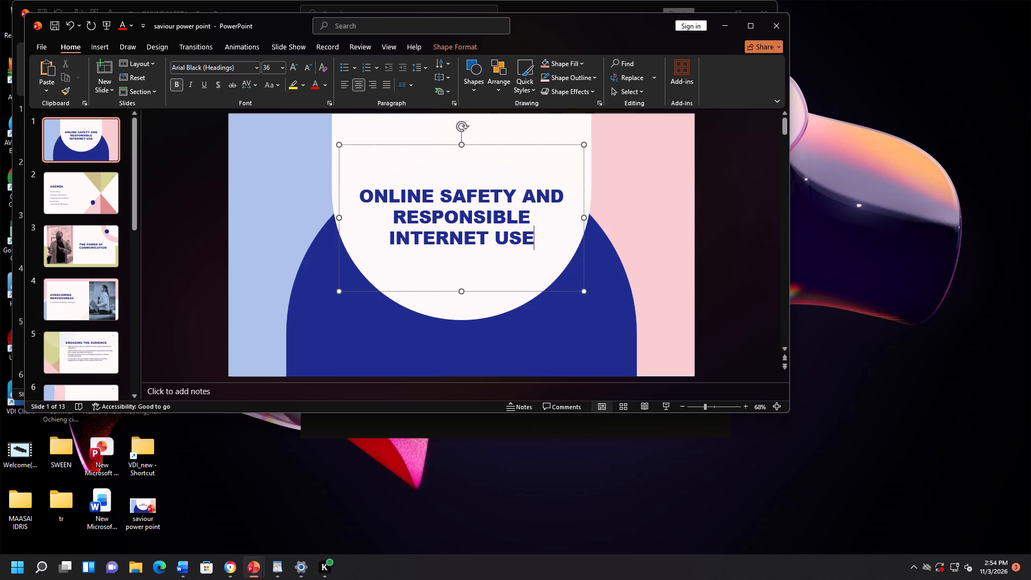
pyautogui.click(540, 353)
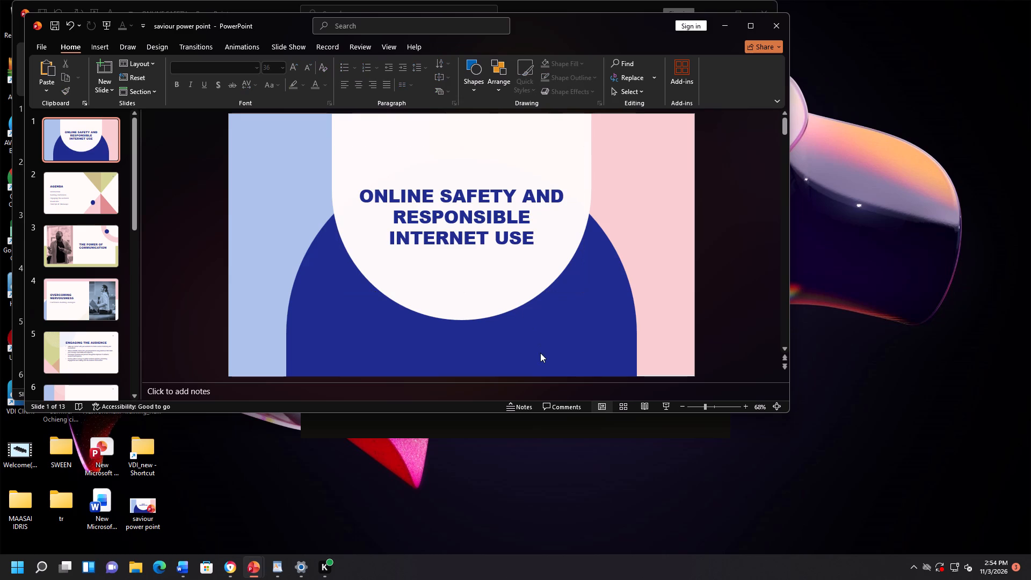
# Change the layout of slide 1 to Agenda.
pyautogui.click(565, 323)
pyautogui.click(489, 334)
pyautogui.rightClick(489, 334)
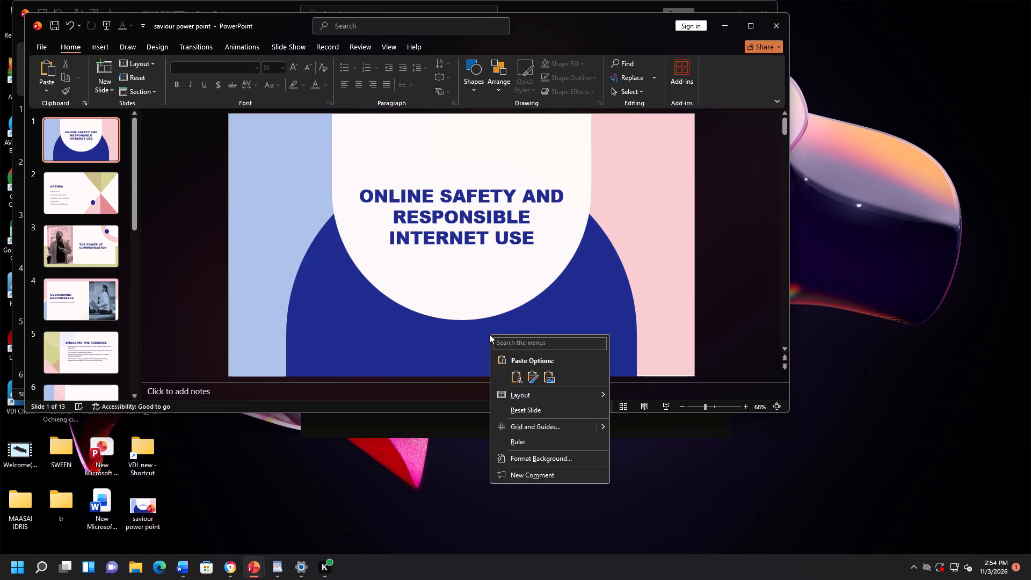
pyautogui.click(611, 316)
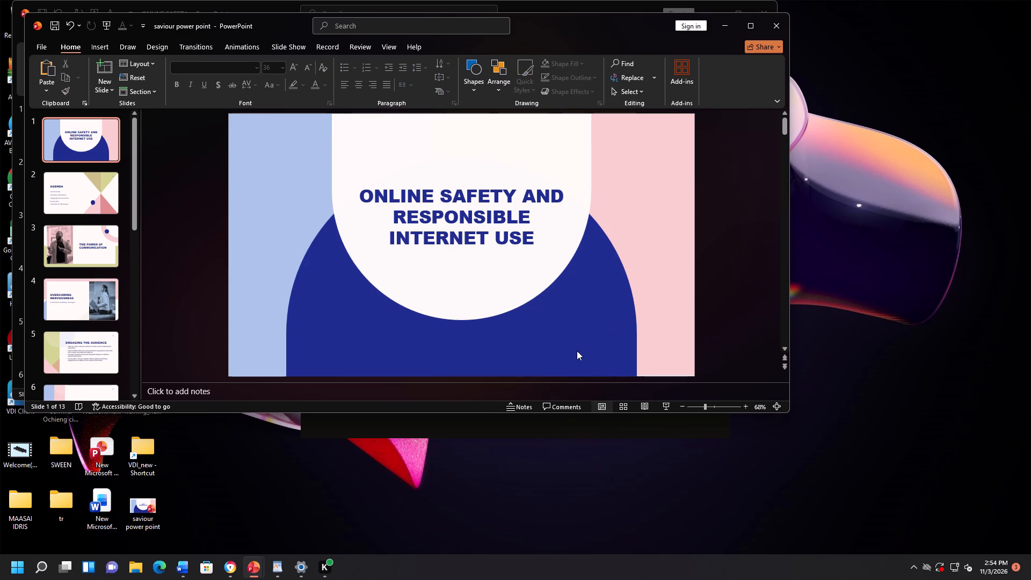
pyautogui.rightClick(565, 344)
pyautogui.click(590, 403)
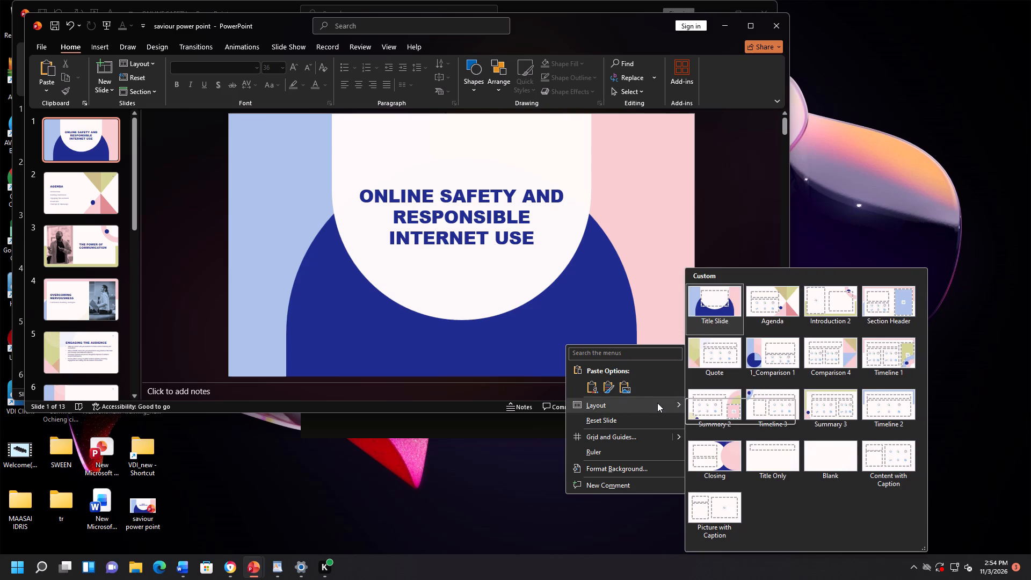
pyautogui.click(765, 297)
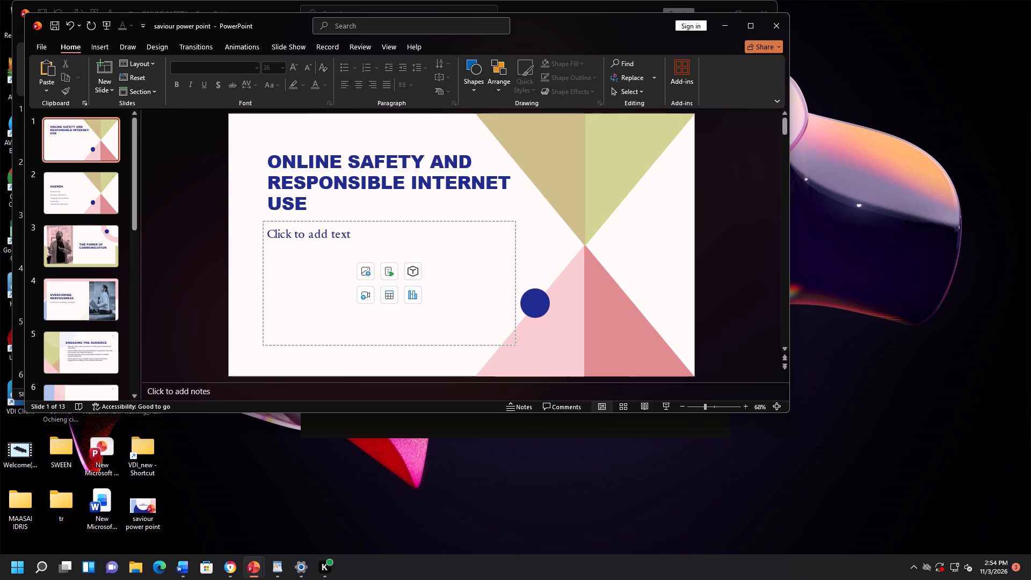
# Enter "Simple habits to protect yourself, your information and your community online" in the text placeholder beneath the title on slide 1.
pyautogui.click(370, 251)
pyautogui.click(420, 286)
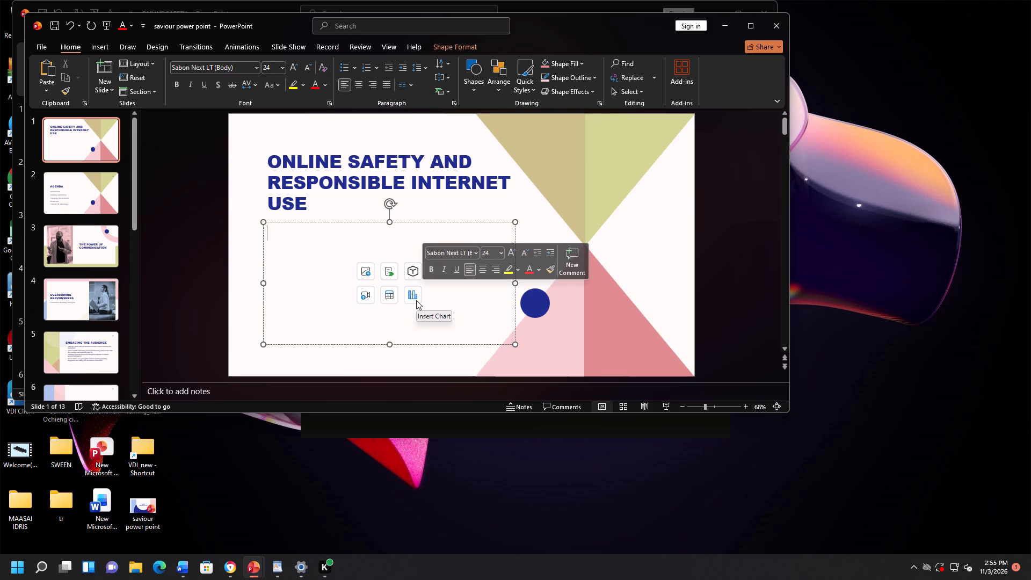
pyautogui.press('s')
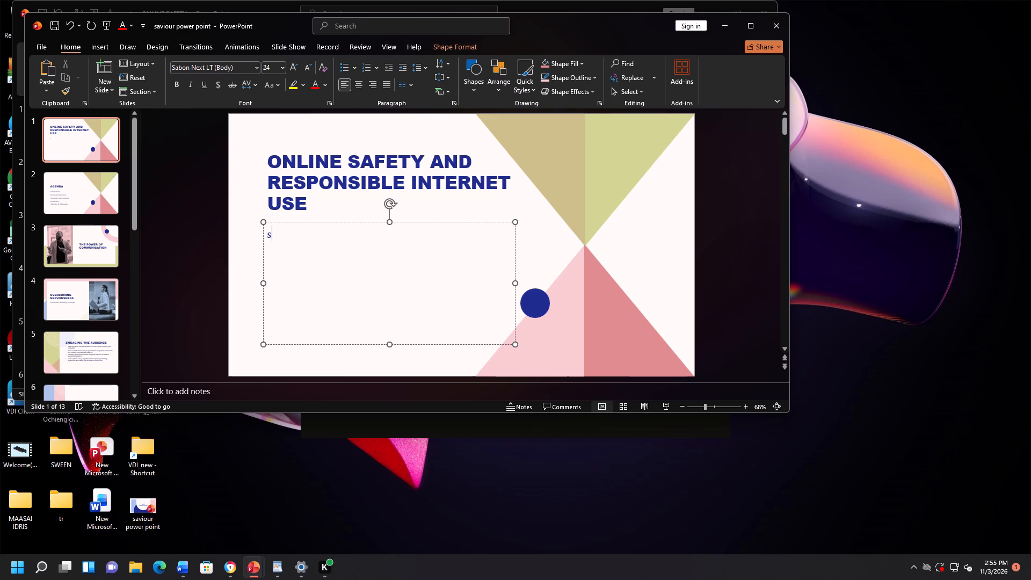
pyautogui.press('i')
pyautogui.press('m')
pyautogui.press('h')
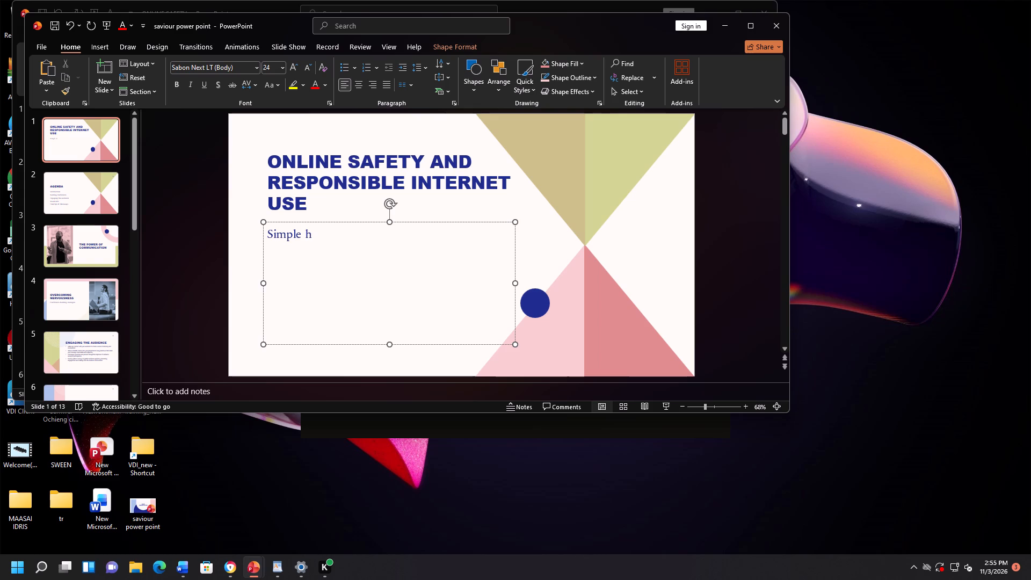
pyautogui.press('a')
pyautogui.write('bits')
pyautogui.press('space')
pyautogui.write('to protect')
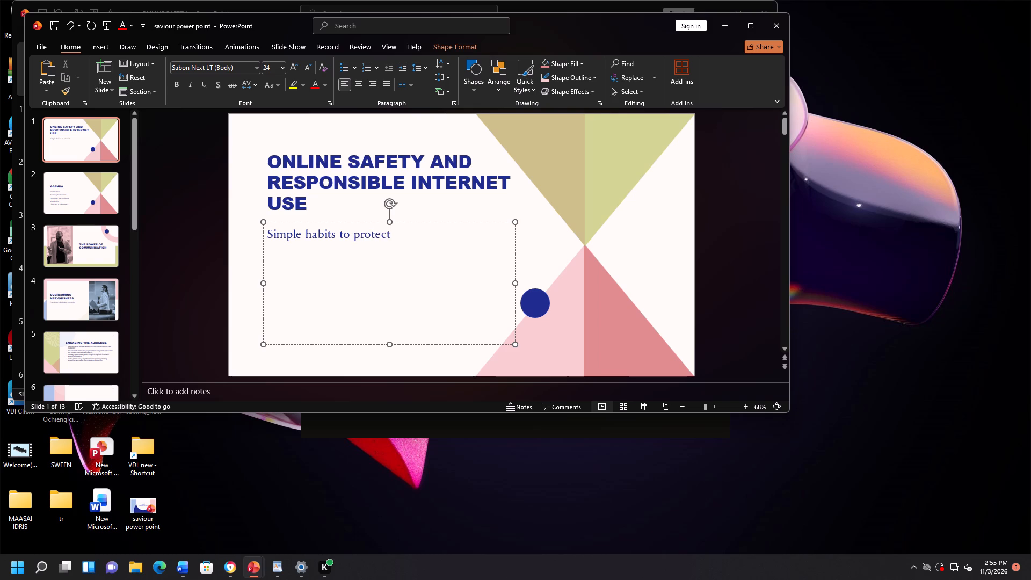
pyautogui.press('space')
pyautogui.write('you')
pyautogui.write('rself')
pyautogui.write(',')
pyautogui.press('space')
pyautogui.write('your')
pyautogui.press('space')
pyautogui.write('information')
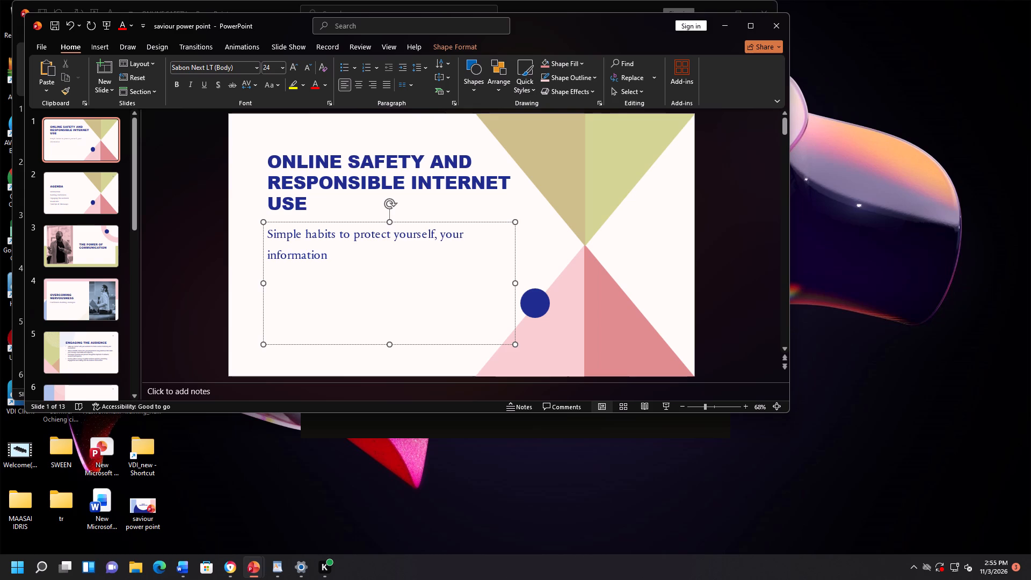
pyautogui.press('space')
pyautogui.write('and your community')
pyautogui.press('space')
pyautogui.write('online')
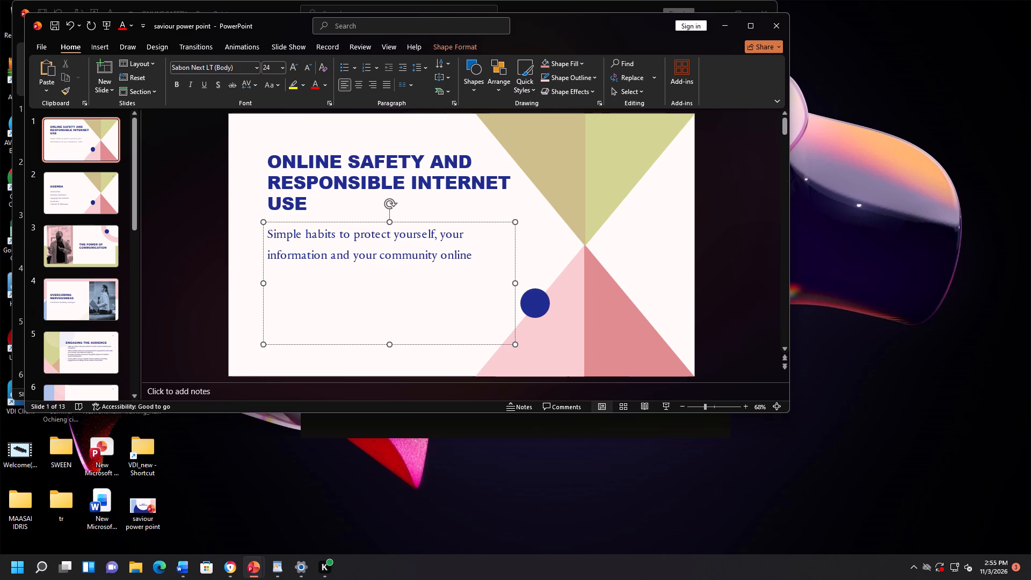
pyautogui.click(582, 321)
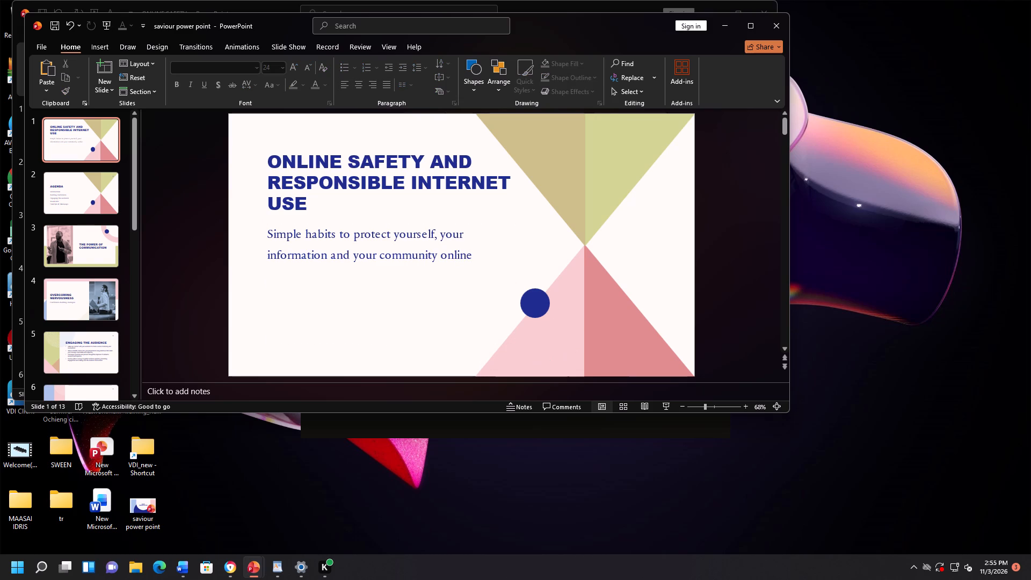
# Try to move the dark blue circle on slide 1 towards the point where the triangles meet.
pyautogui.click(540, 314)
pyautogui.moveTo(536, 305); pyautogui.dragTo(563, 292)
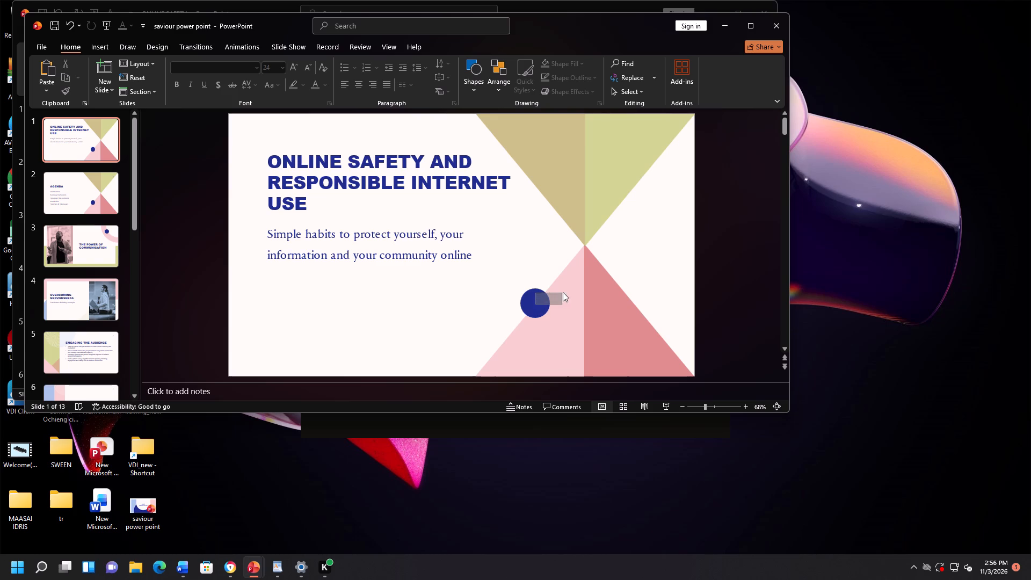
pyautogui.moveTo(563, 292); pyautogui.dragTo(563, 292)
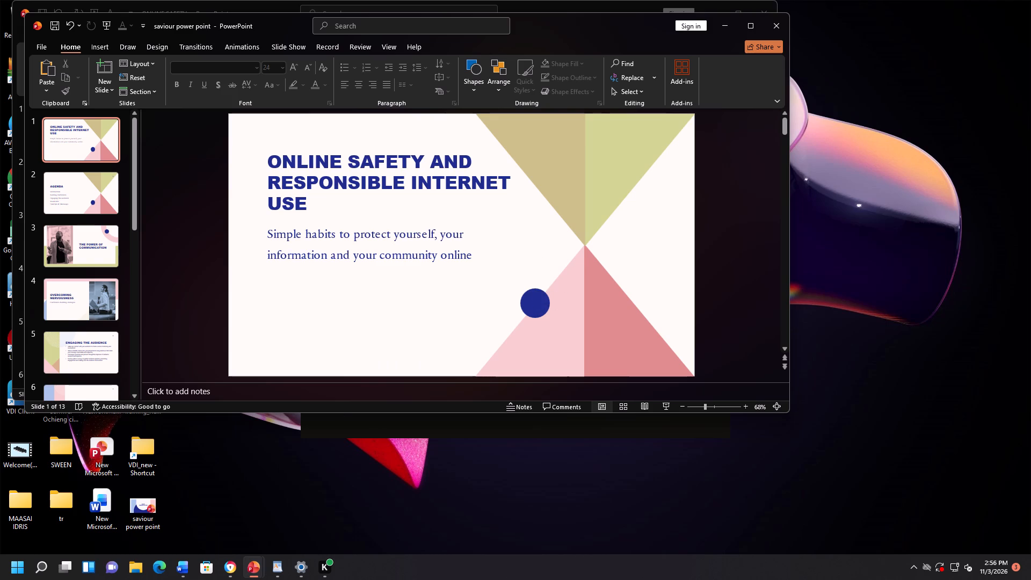
# Insert an oval on slide 1 and enlarge it into a tall ellipse covering the point where the triangles meet.
pyautogui.click(474, 86)
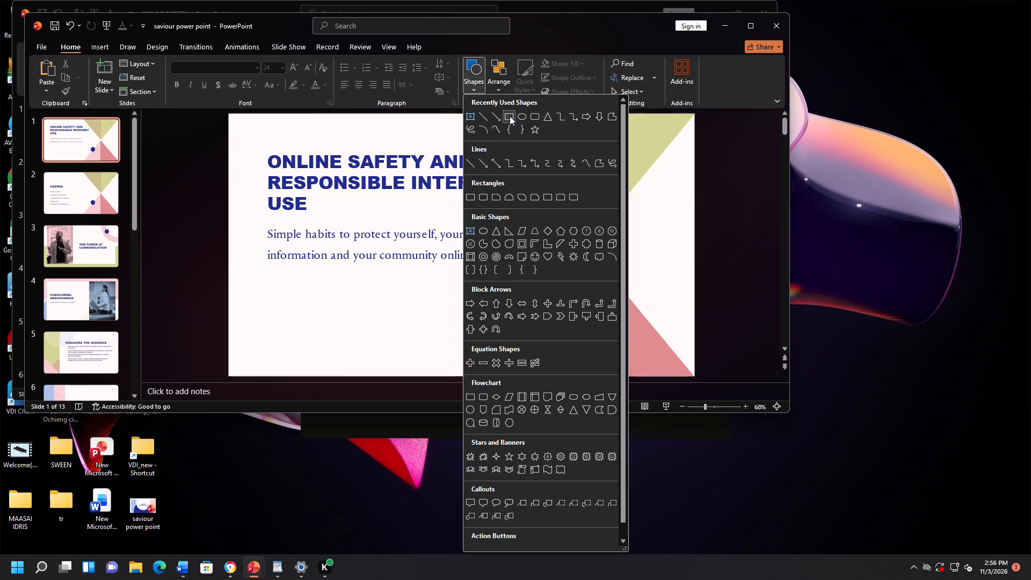
pyautogui.click(521, 117)
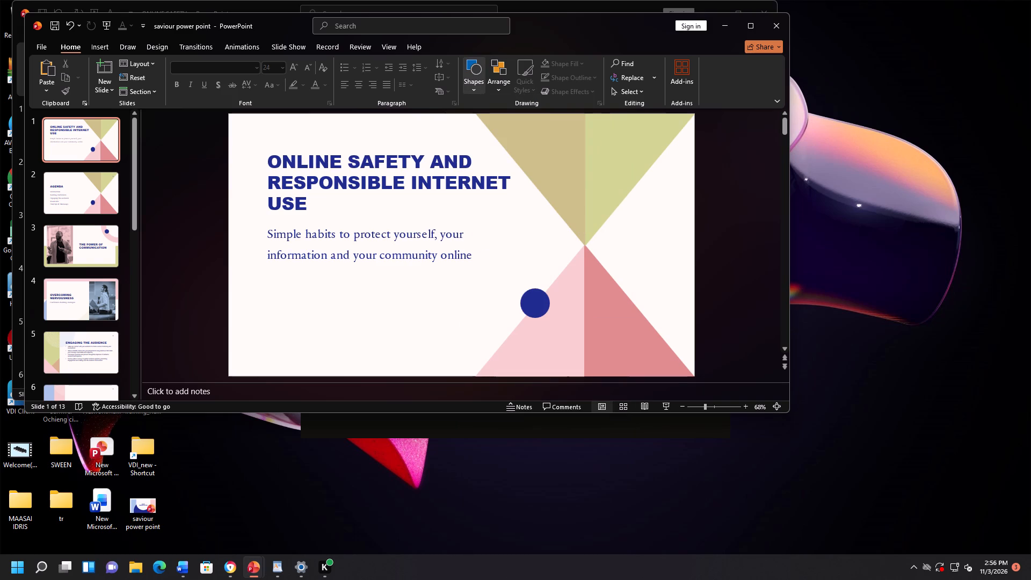
pyautogui.click(586, 245)
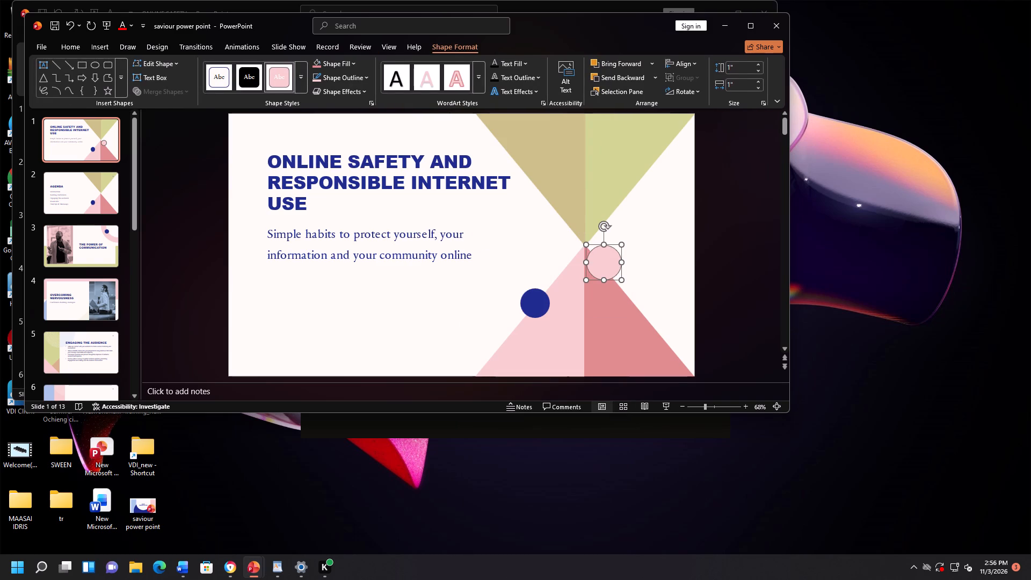
pyautogui.moveTo(588, 247); pyautogui.dragTo(565, 214)
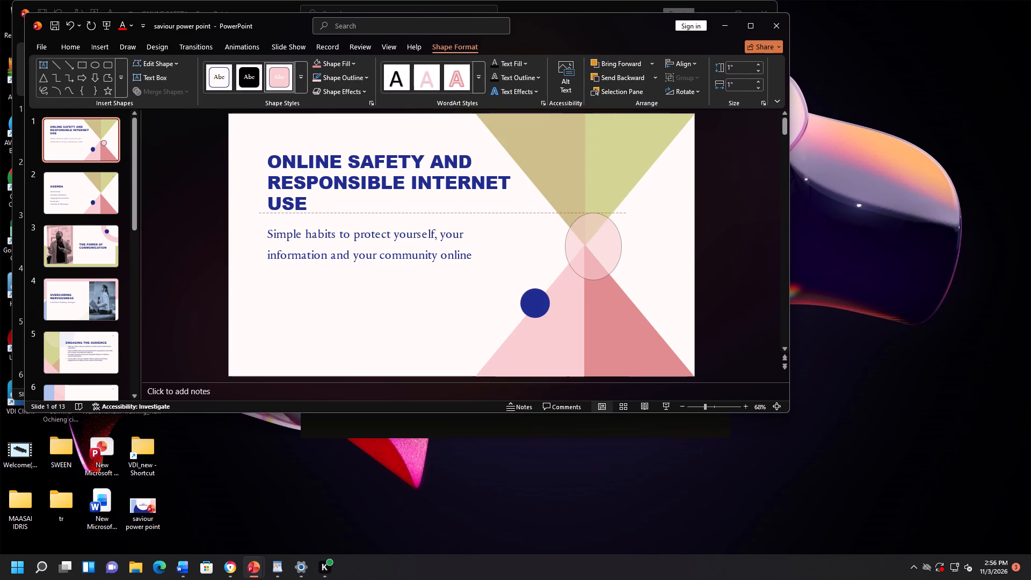
pyautogui.moveTo(565, 214); pyautogui.dragTo(564, 199)
pyautogui.click(675, 272)
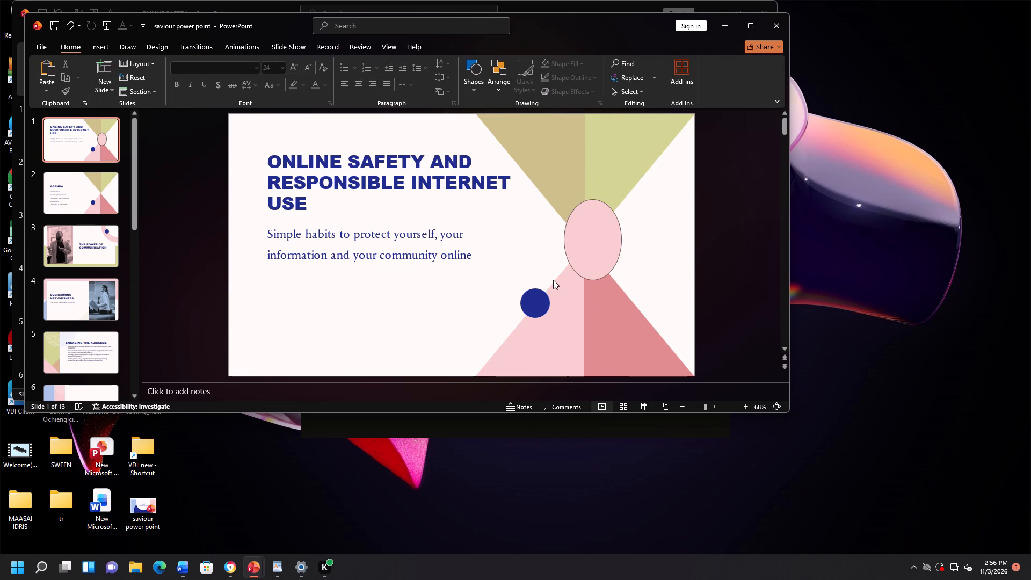
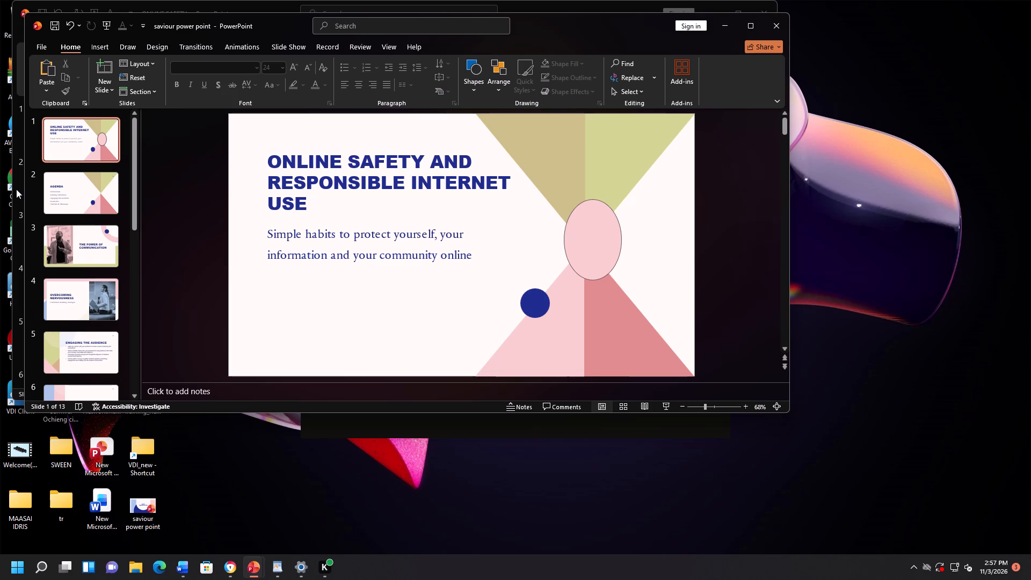
# Change the layout of slide 2 to Summary 3.
pyautogui.click(60, 186)
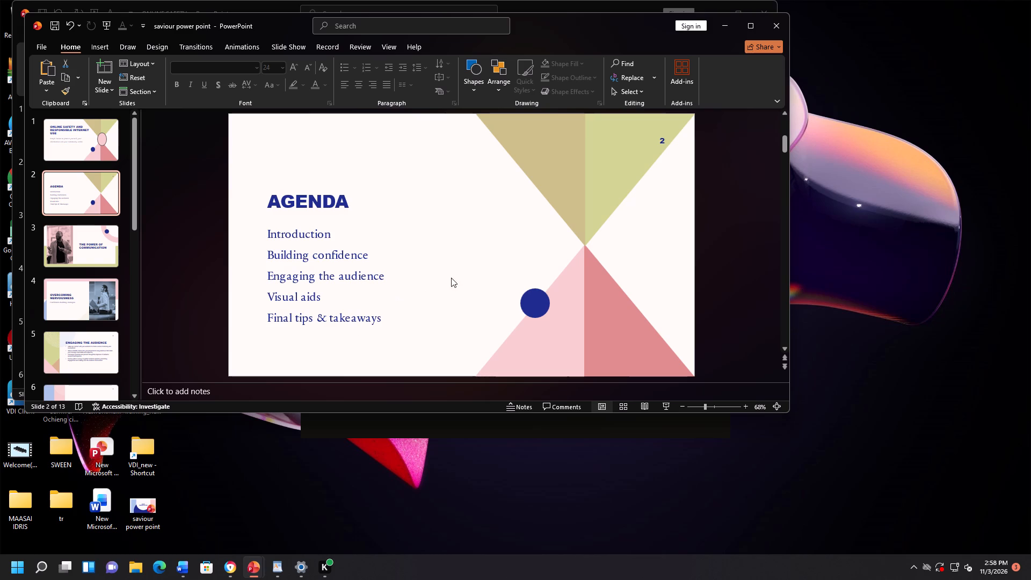
pyautogui.rightClick(408, 241)
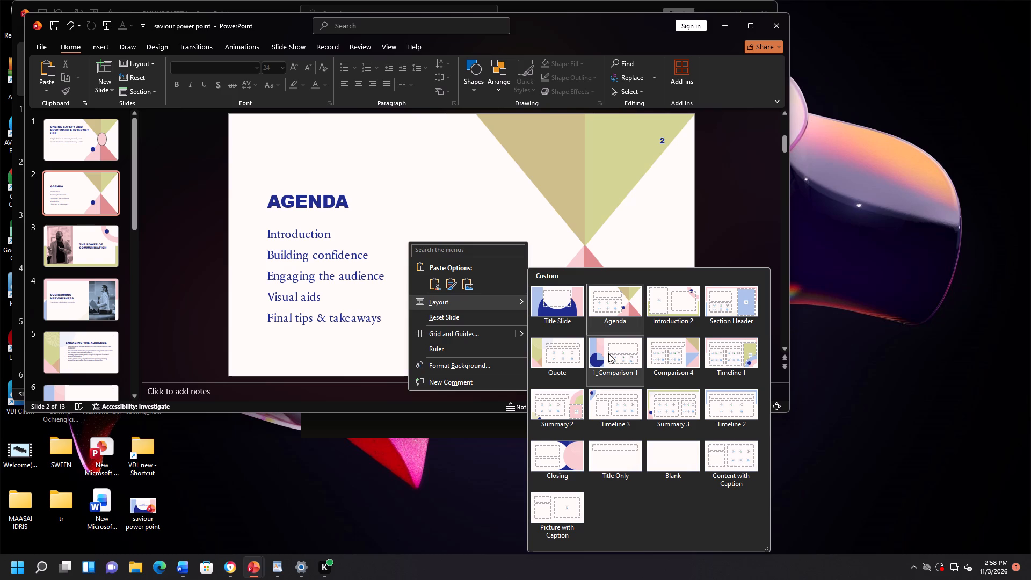
pyautogui.click(673, 405)
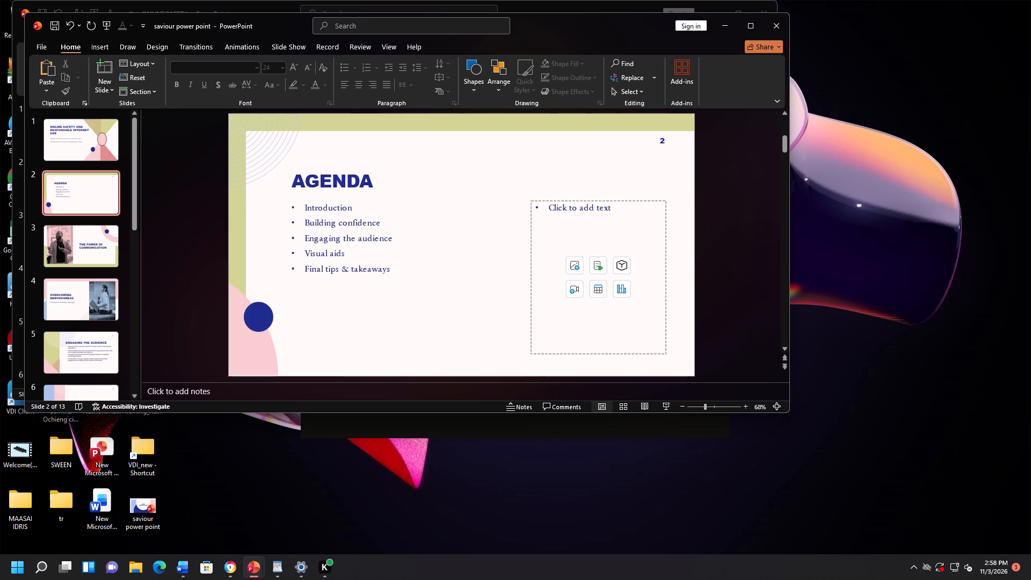
# Replace the title of slide 2 with "What is online safety".
pyautogui.click(328, 189)
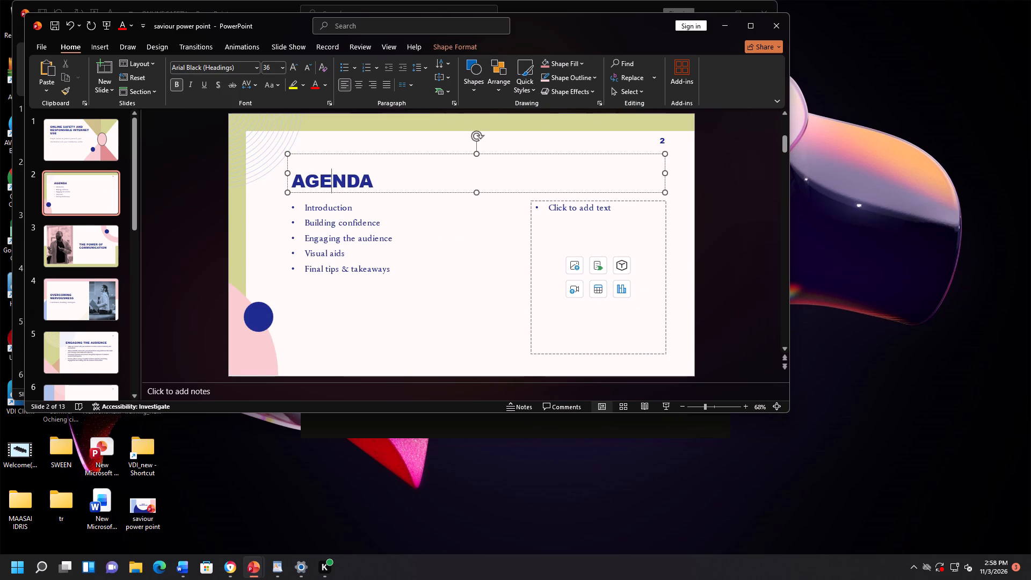
pyautogui.click(377, 182)
pyautogui.press('Right')
pyautogui.press('BackSpace')
pyautogui.press('BackSpace')
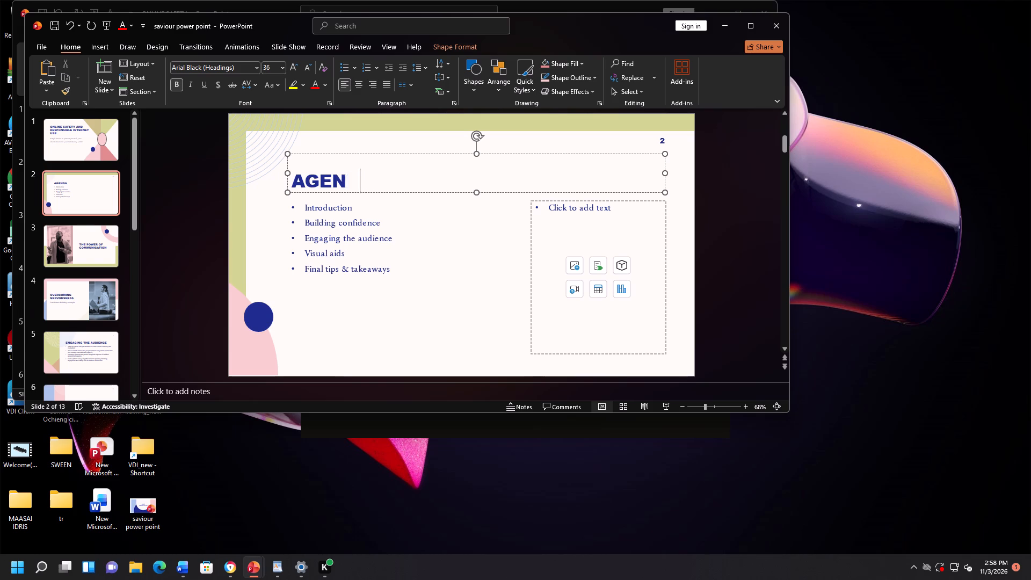
pyautogui.press('BackSpace')
pyautogui.press('BackSpace')
pyautogui.press('BackSpace')
pyautogui.press('BackSpace')
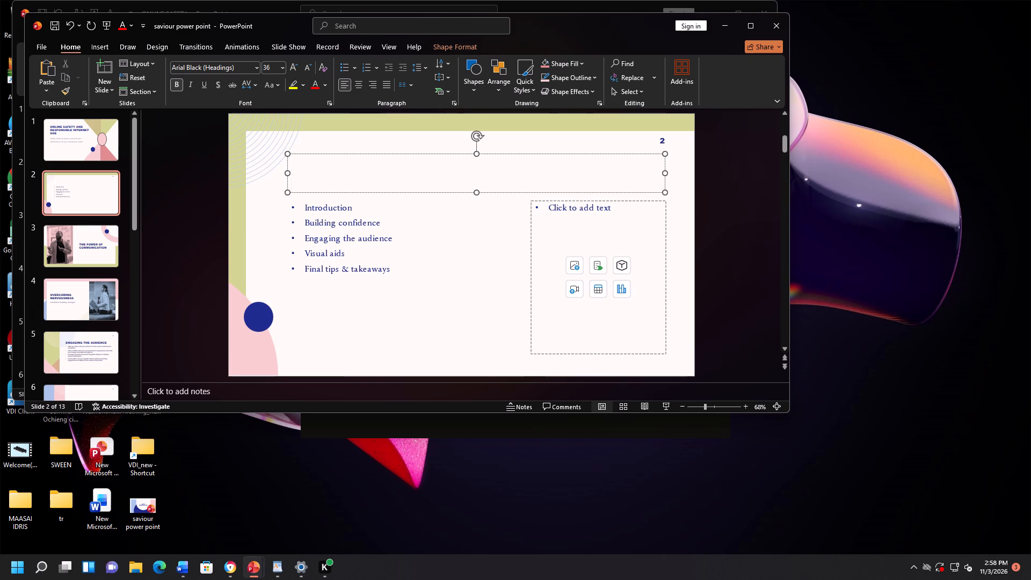
pyautogui.press('w')
pyautogui.write('hatb is online safety')
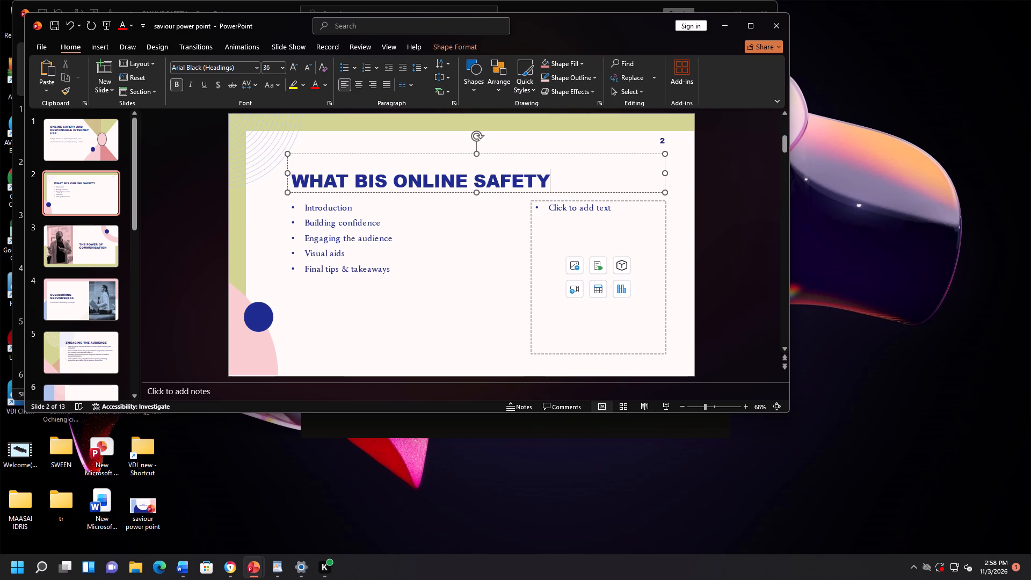
pyautogui.click(364, 178)
pyautogui.press('BackSpace')
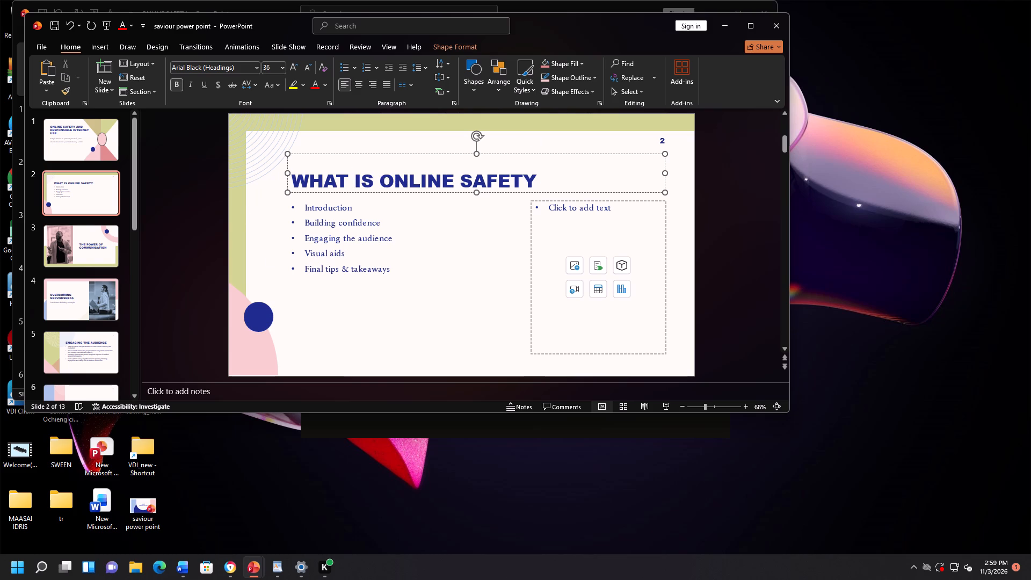
# Delete all the agenda items and the remaining bullet marker from the wide content placeholder on slide 2.
pyautogui.click(399, 275)
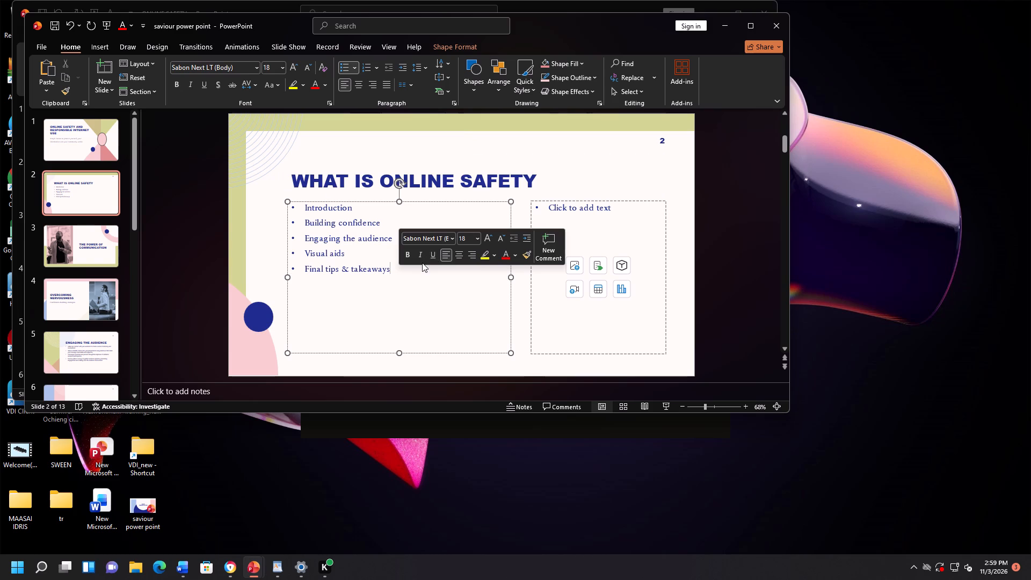
pyautogui.press('BackSpace')
pyautogui.press('BackSpace')
pyautogui.press('BackSpace')
pyautogui.press('BackSpace')
pyautogui.press('BackSpace')
pyautogui.press('BackSpace')
pyautogui.press('BackSpace')
pyautogui.press('BackSpace')
pyautogui.press('BackSpace')
pyautogui.press('BackSpace')
pyautogui.press('BackSpace')
pyautogui.press('BackSpace')
pyautogui.press('BackSpace')
pyautogui.press('BackSpace')
pyautogui.press('BackSpace')
pyautogui.press('BackSpace')
pyautogui.press('BackSpace')
pyautogui.press('BackSpace')
pyautogui.press('BackSpace')
pyautogui.press('BackSpace')
pyautogui.press('BackSpace')
pyautogui.press('BackSpace')
pyautogui.press('BackSpace')
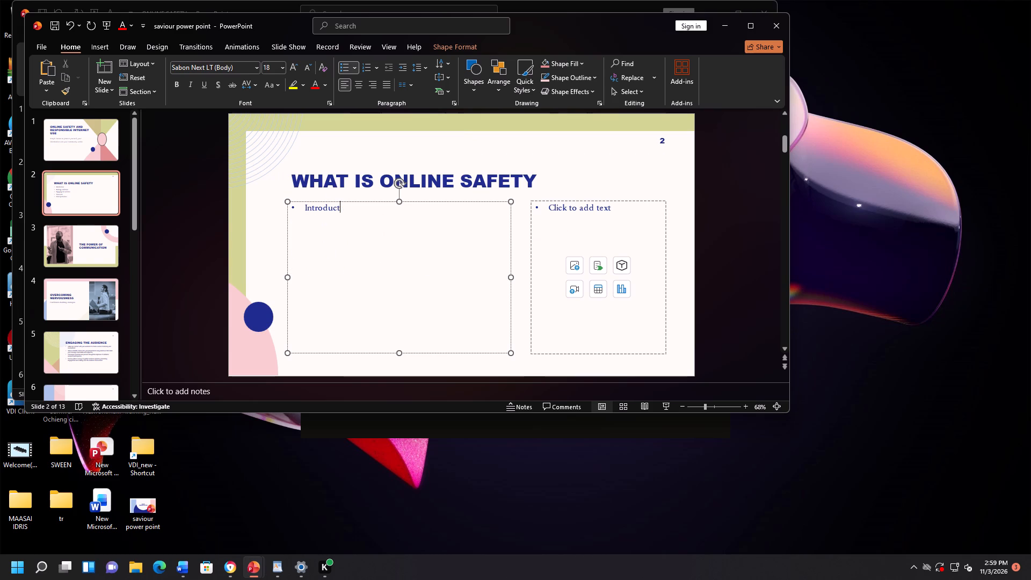
pyautogui.press('BackSpace')
pyautogui.press('BackSpace')
pyautogui.press('BackSpace')
pyautogui.press('BackSpace')
pyautogui.press('BackSpace')
pyautogui.press('BackSpace')
pyautogui.press('BackSpace')
pyautogui.press('BackSpace')
pyautogui.press('BackSpace')
pyautogui.press('BackSpace')
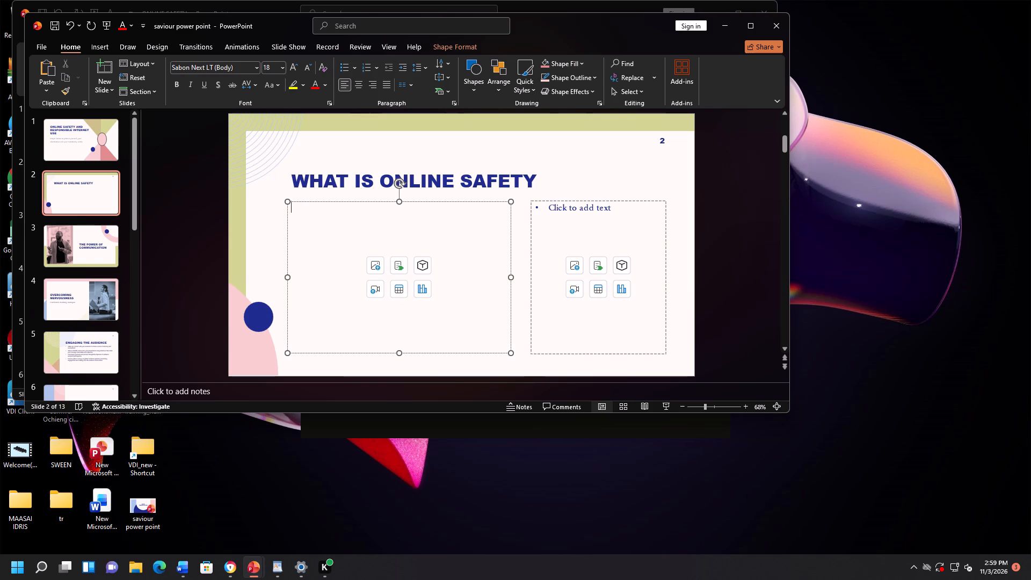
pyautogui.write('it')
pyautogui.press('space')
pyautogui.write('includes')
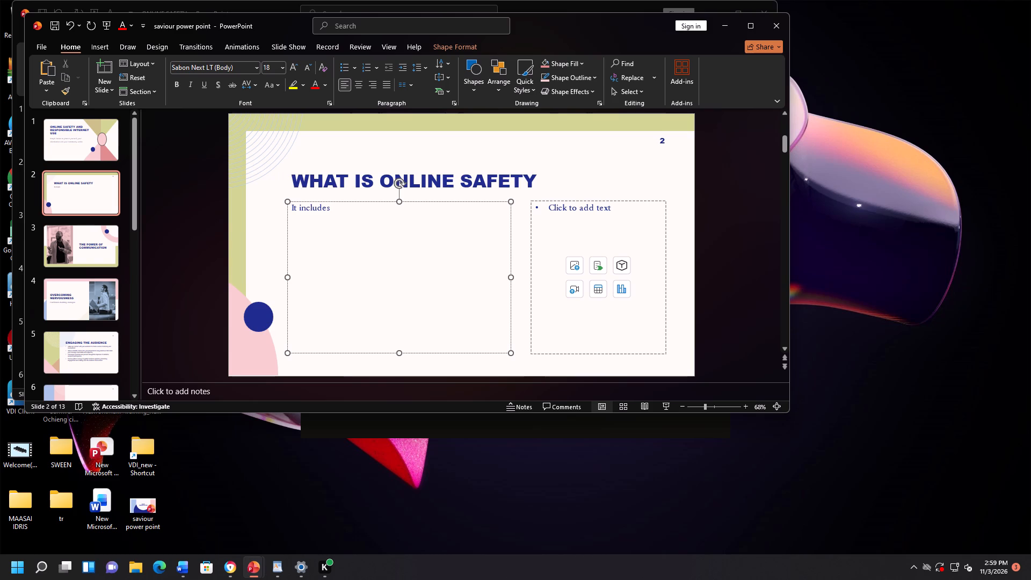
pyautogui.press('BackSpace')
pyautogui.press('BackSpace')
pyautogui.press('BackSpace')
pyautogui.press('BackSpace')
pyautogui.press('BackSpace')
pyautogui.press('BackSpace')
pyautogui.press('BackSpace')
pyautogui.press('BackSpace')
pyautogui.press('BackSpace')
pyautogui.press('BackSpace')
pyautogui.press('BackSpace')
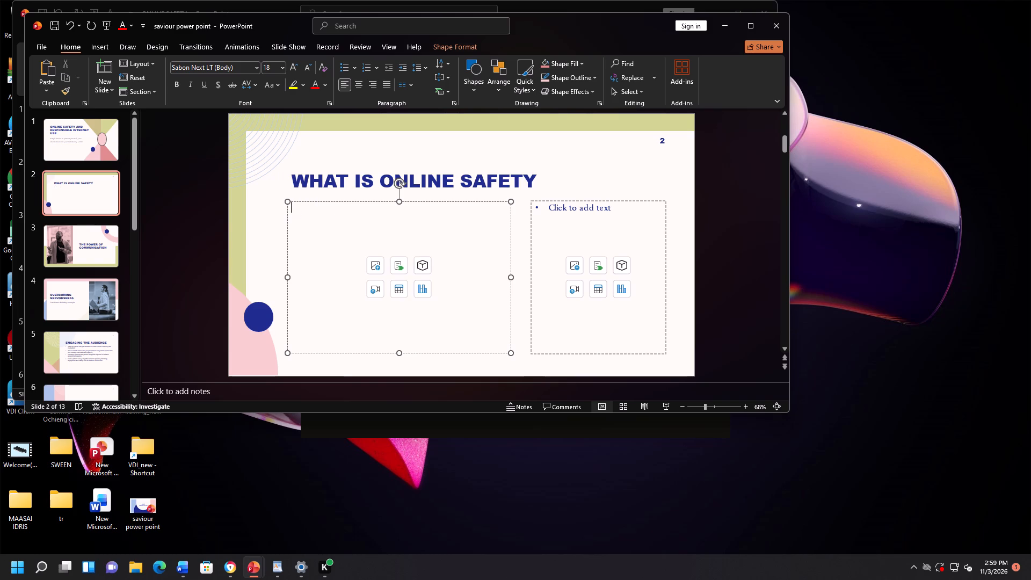
# Enter "Onlone safety means using the internet in ways" in the emptied content placeholder beneath the title on slide 2.
pyautogui.write('onlone safety means')
pyautogui.press('space')
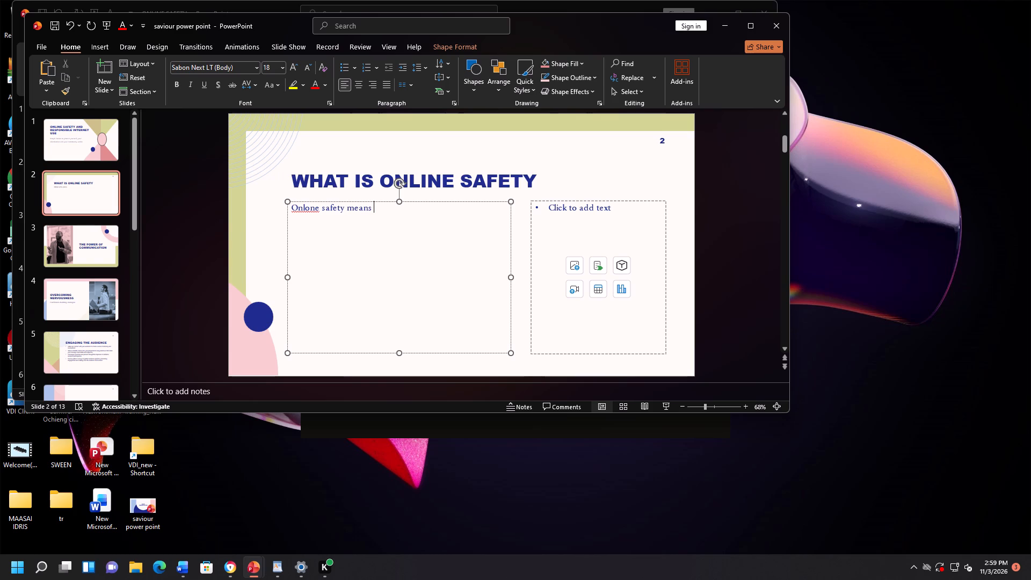
pyautogui.write('us')
pyautogui.write('ing')
pyautogui.press('space')
pyautogui.write('the inter')
pyautogui.write('net')
pyautogui.press('space')
pyautogui.press('i')
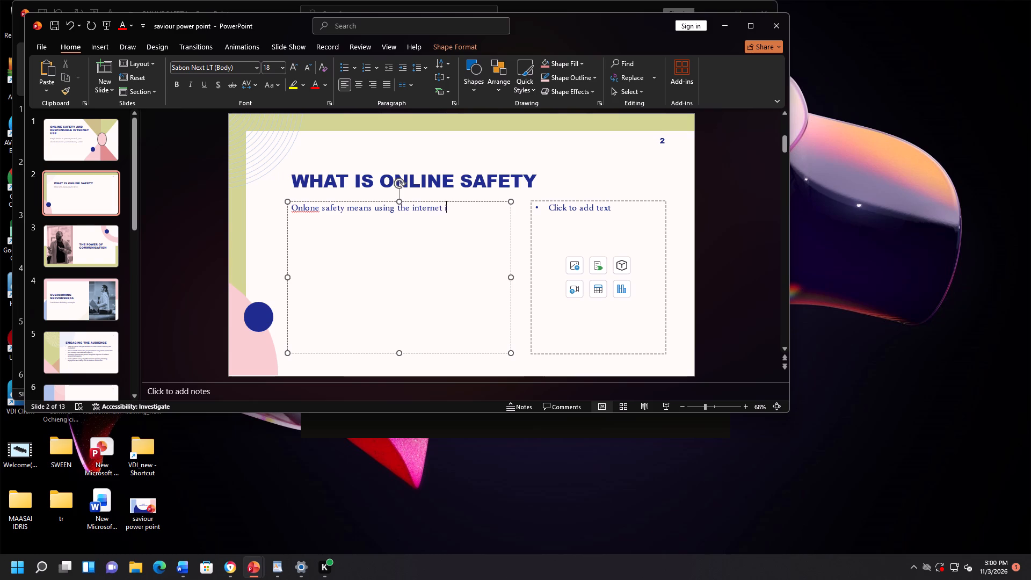
pyautogui.write('n wa')
pyautogui.write('ys')
pyautogui.press('space')
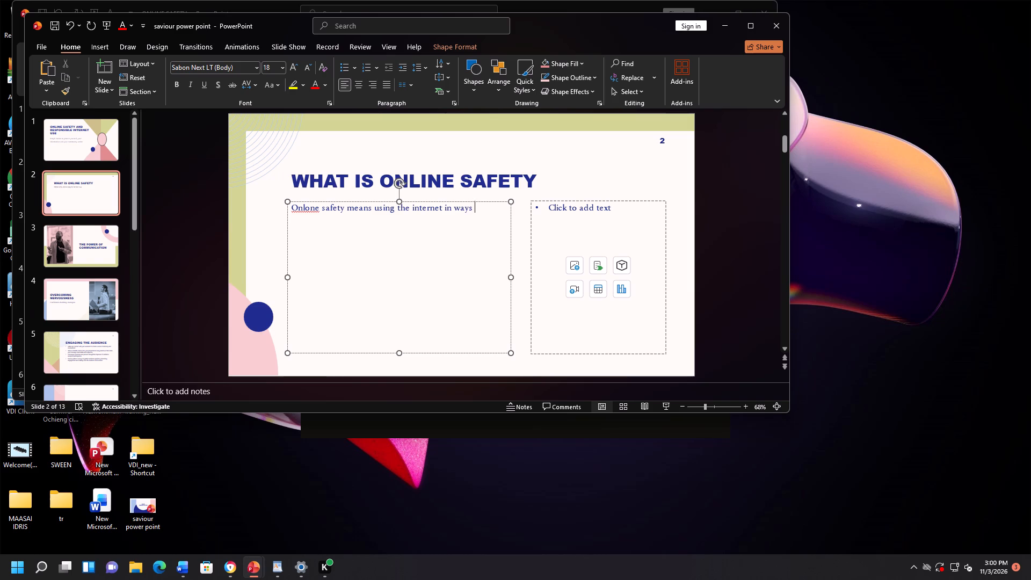
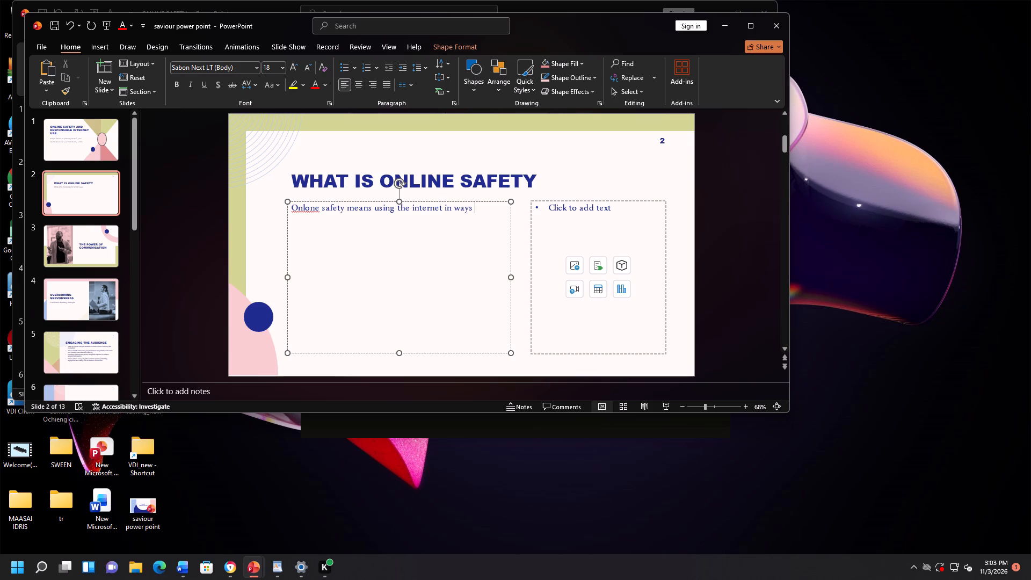
# Continue the definition sentence in the wide content placeholder on slide 2 with "that are vus".
pyautogui.write('that are vus')
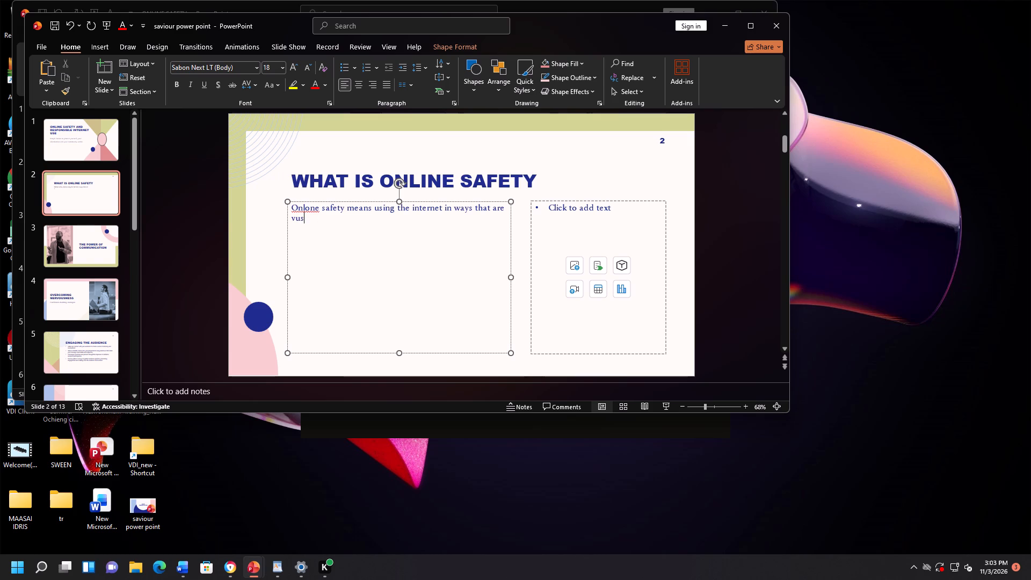
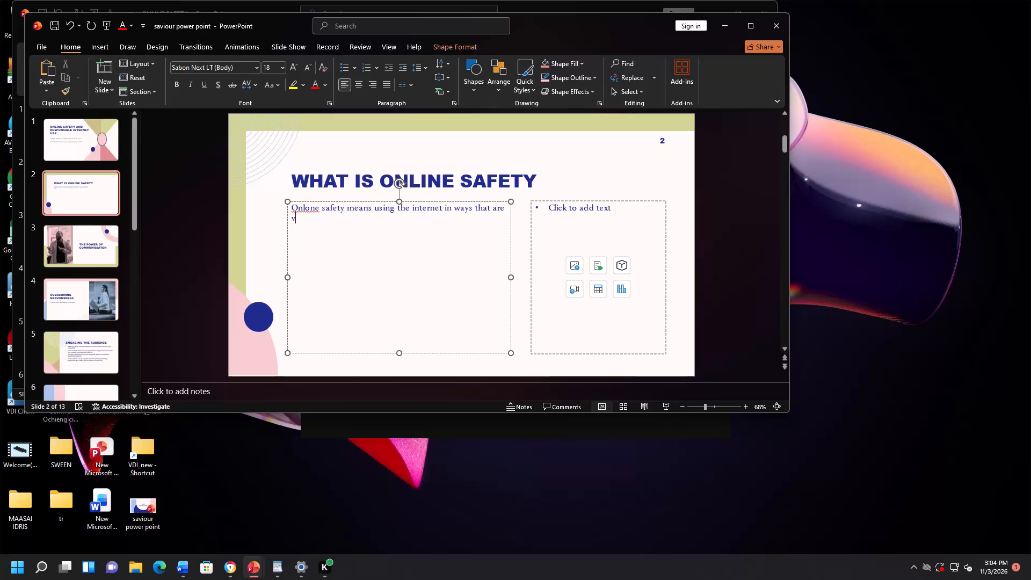
# Remove the stray letter "v" after "that are" in the definition sentence on slide 2.
pyautogui.press('BackSpace')
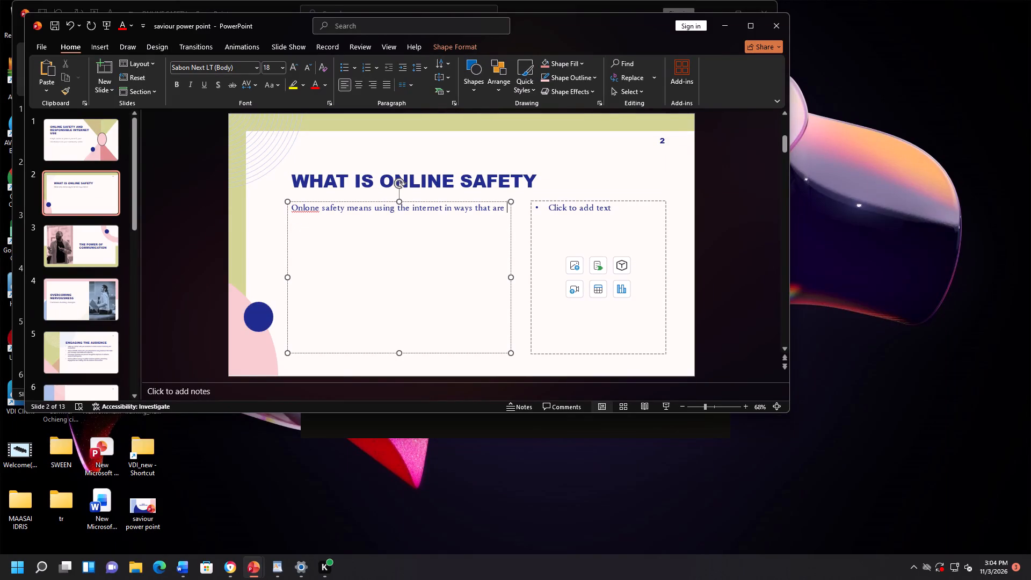
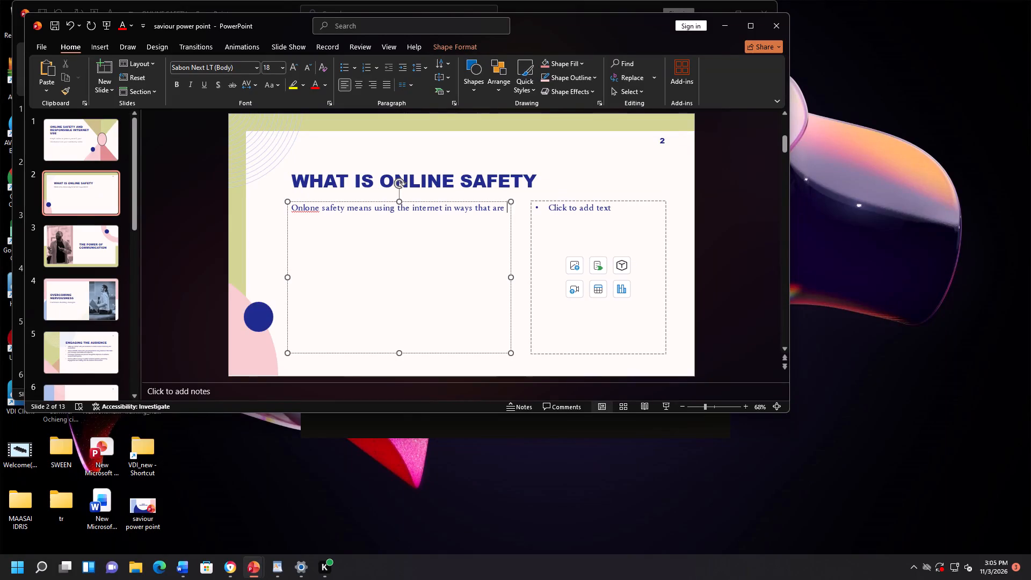
# Complete the definition sentence on slide 2 after "that are" with "useful and adds positive impact".
pyautogui.write('useful')
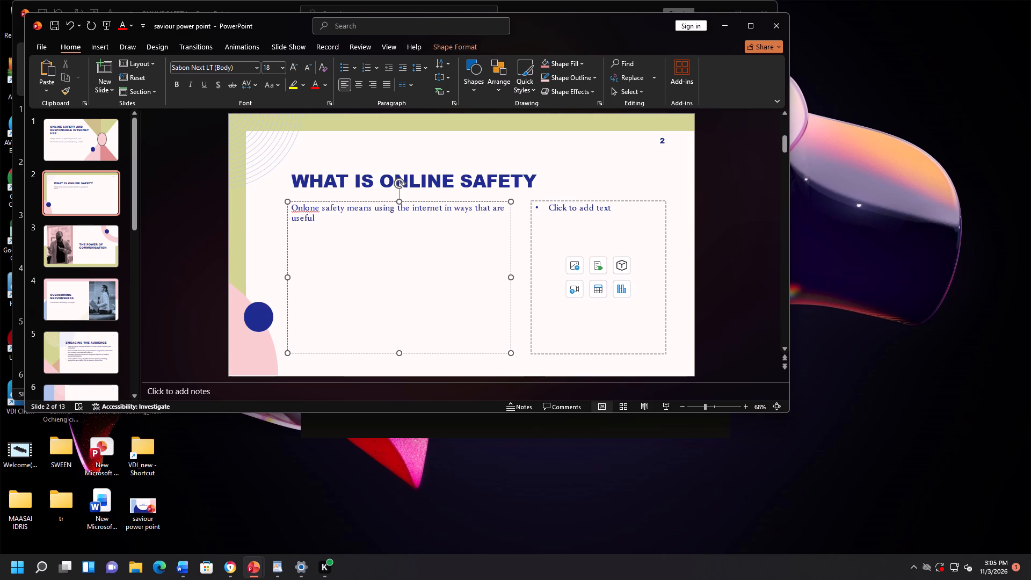
pyautogui.press('space')
pyautogui.write('and adds')
pyautogui.press('space')
pyautogui.write('positive impacy')
pyautogui.press('BackSpace')
pyautogui.press('t')
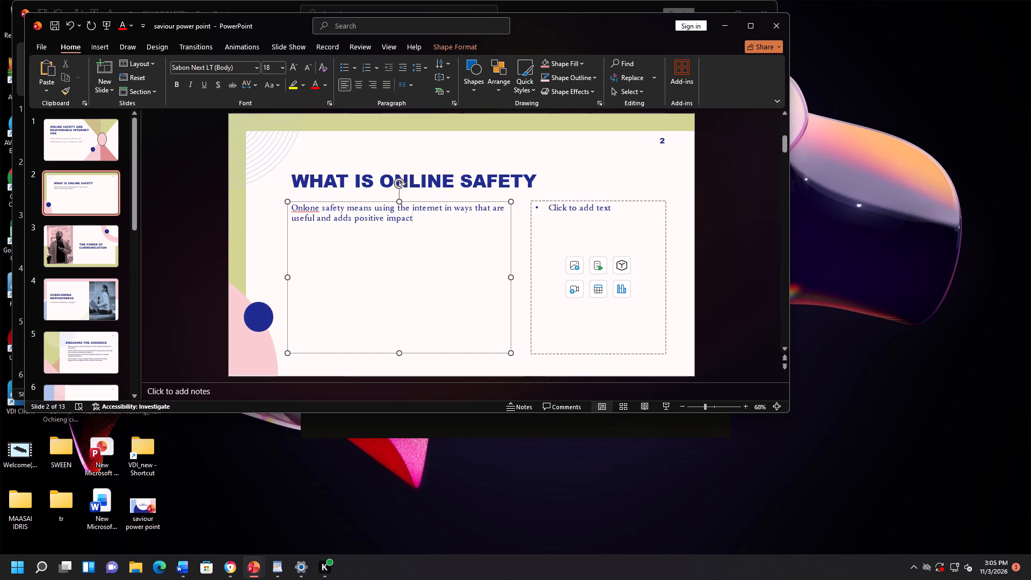
# Activate the empty content placeholder beside the definition on slide 2 and open the Shapes gallery.
pyautogui.click(589, 235)
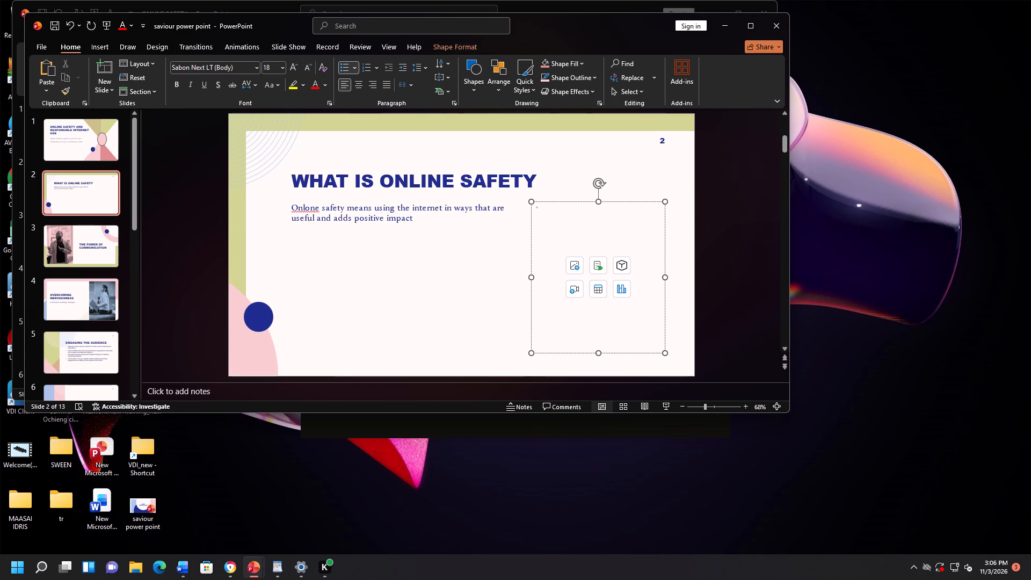
pyautogui.click(612, 302)
pyautogui.click(468, 77)
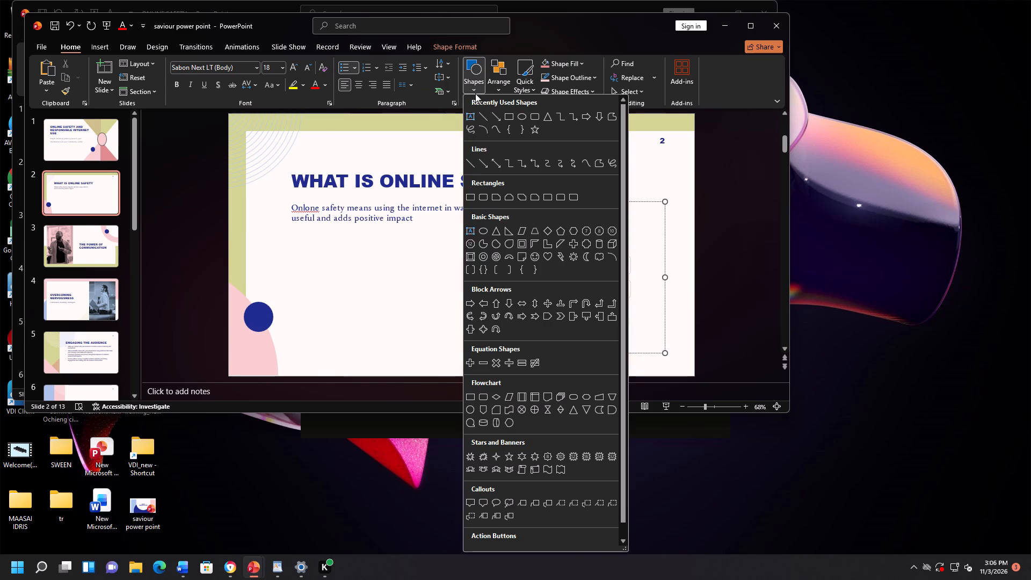